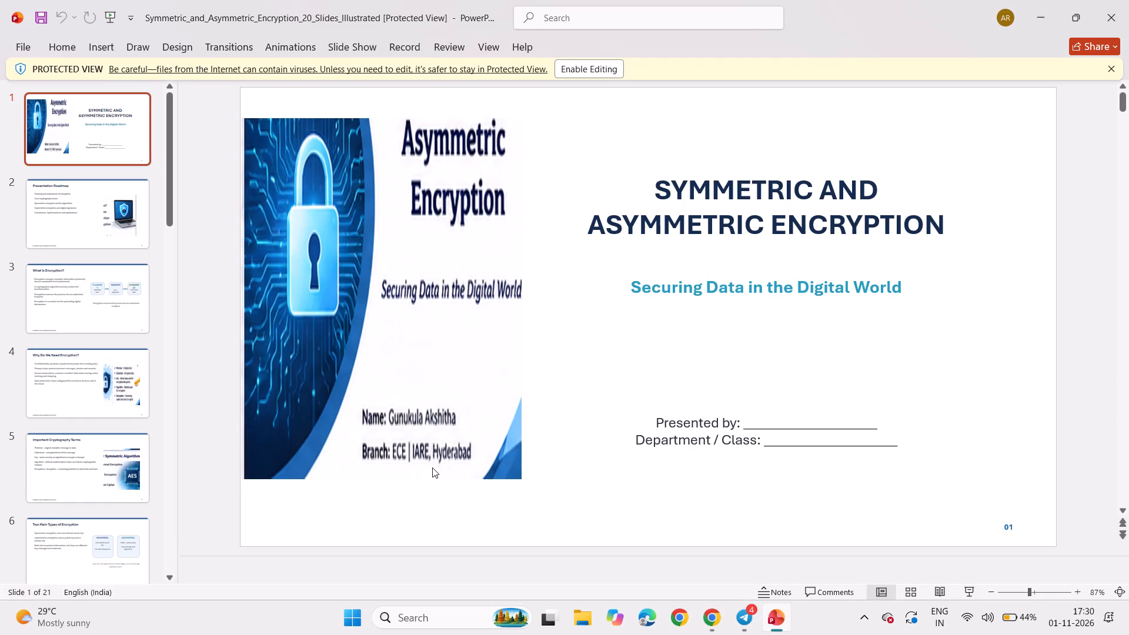
Look through the opening slides of the encryption presentation, viewing "Presentation Roadmap" and "What Is Encryption?".
click(97, 230)
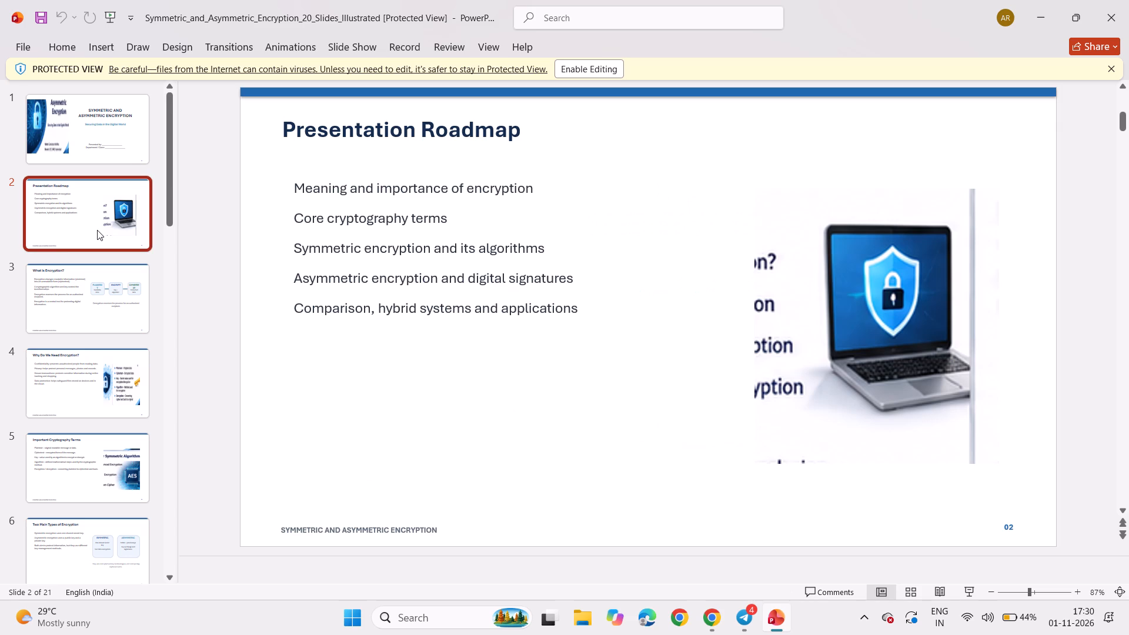
drag(97, 230, 86, 318)
click(86, 318)
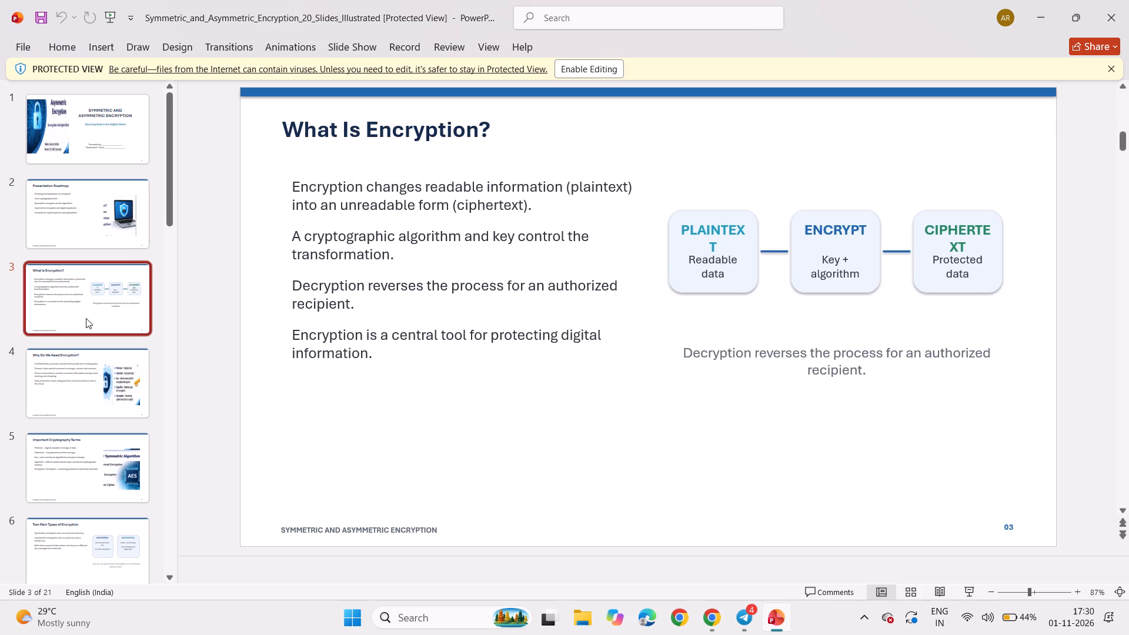
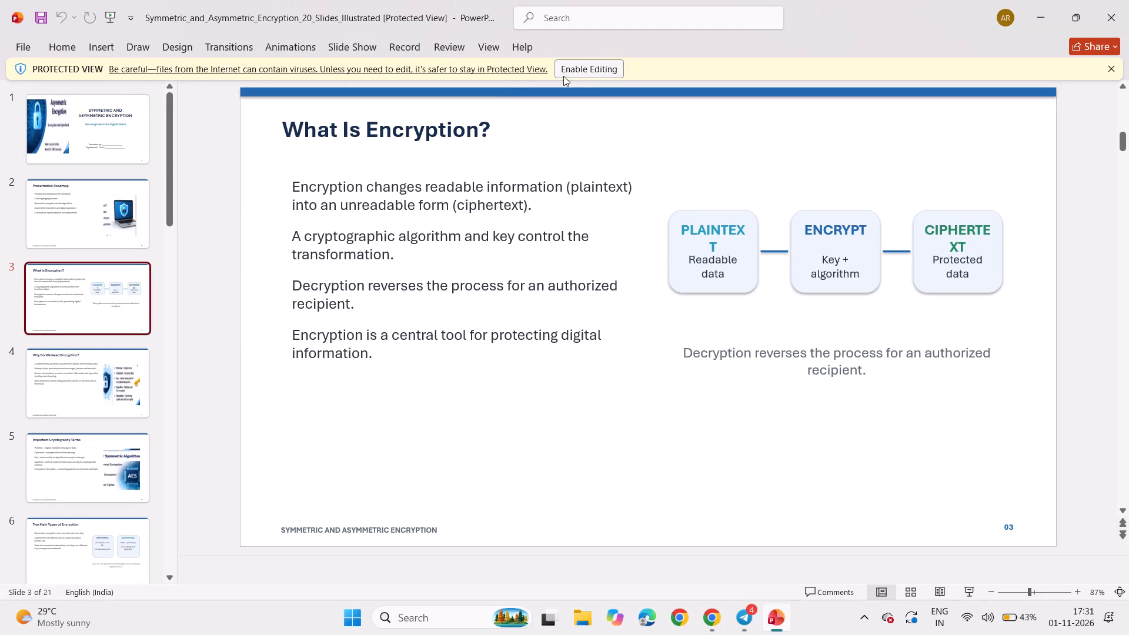
Enable editing of the presentation that is open in Protected View.
click(576, 72)
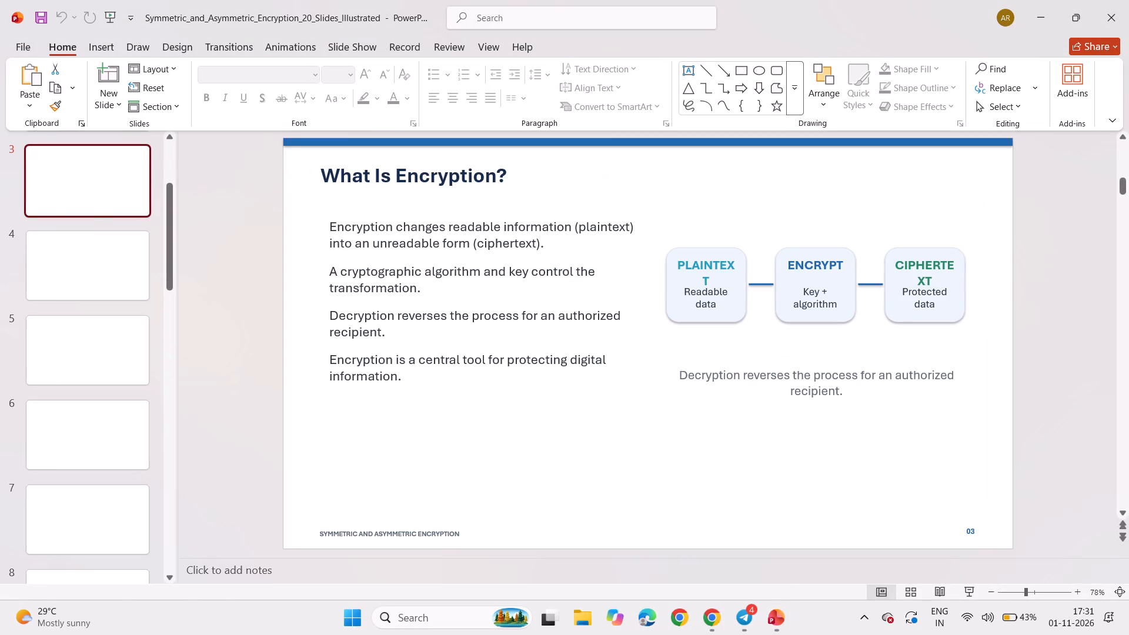
Delete the "Presented by" placeholder line from the text box below the subtitle on the title slide.
scroll(111, 208, up, 5)
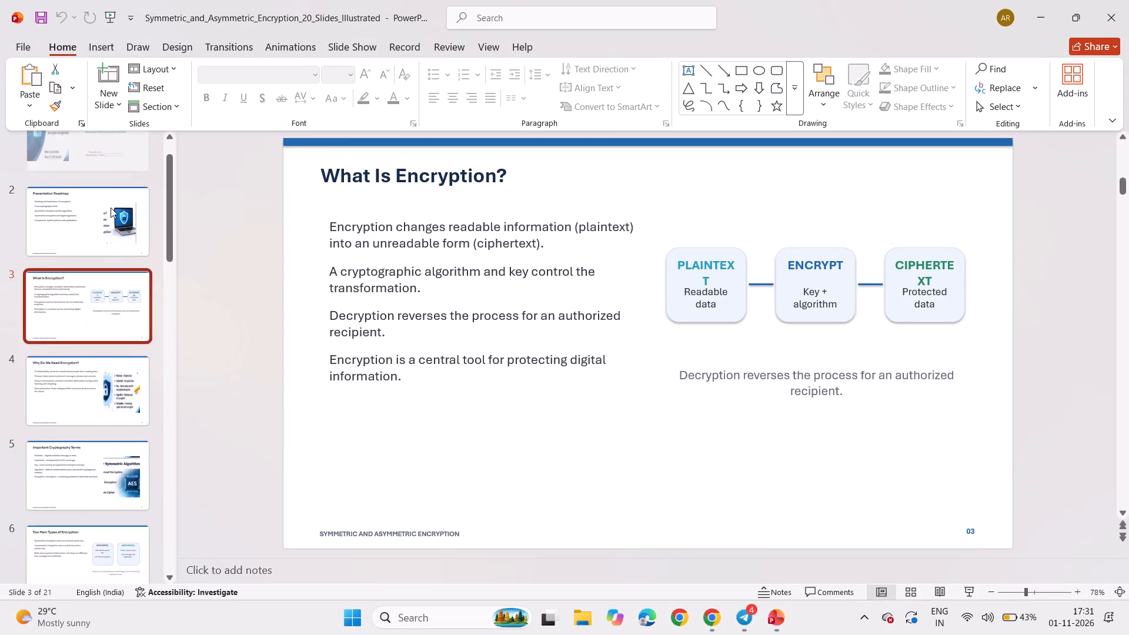
scroll(111, 208, up, 1)
scroll(111, 208, up, 20)
scroll(111, 208, up, 14)
click(114, 189)
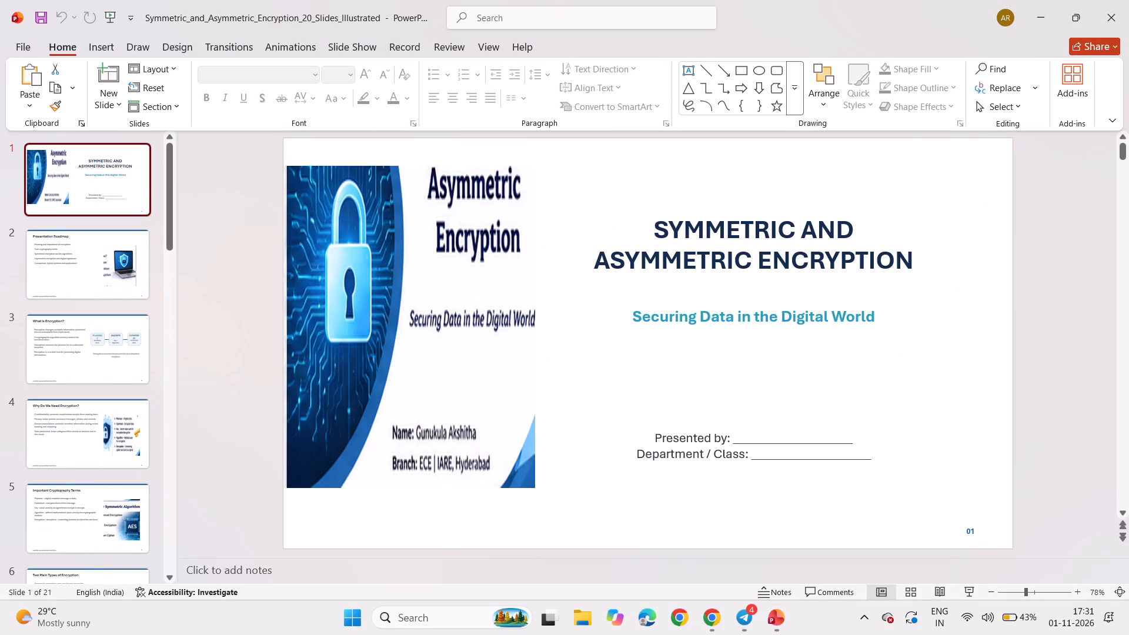
click(659, 443)
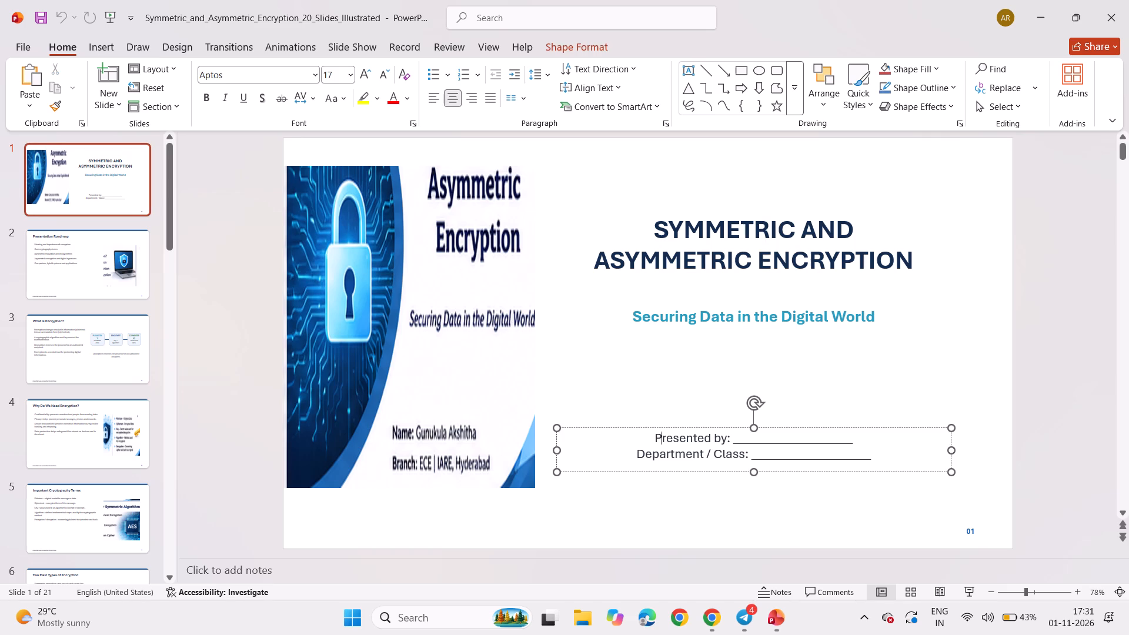
key(BackSpace)
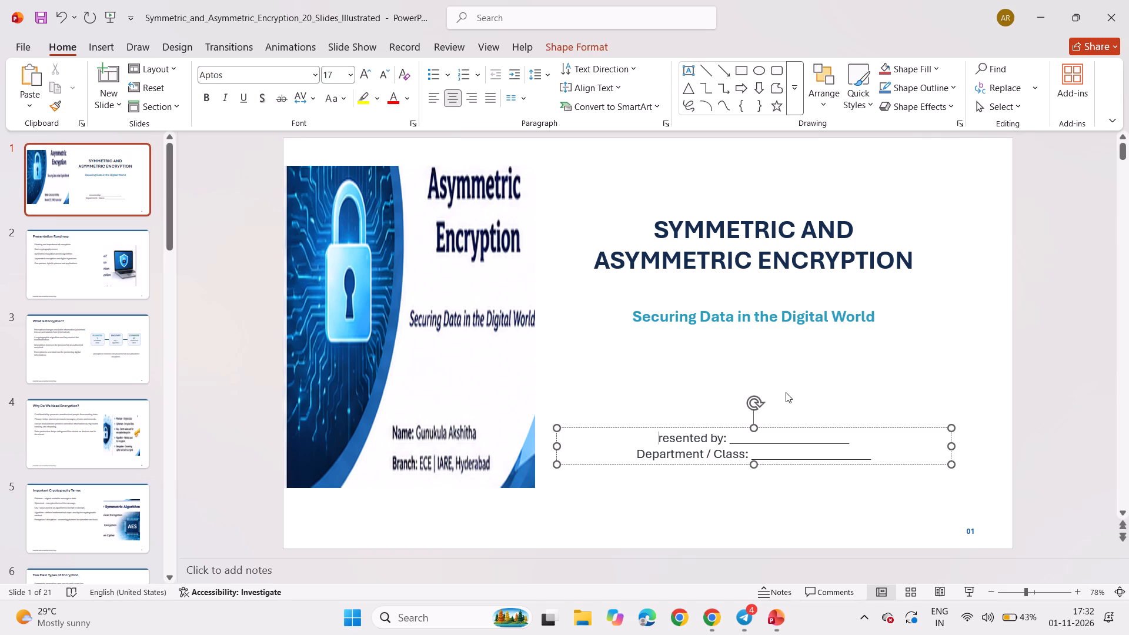
key(BackSpace)
click(877, 453)
drag(655, 440, 857, 459)
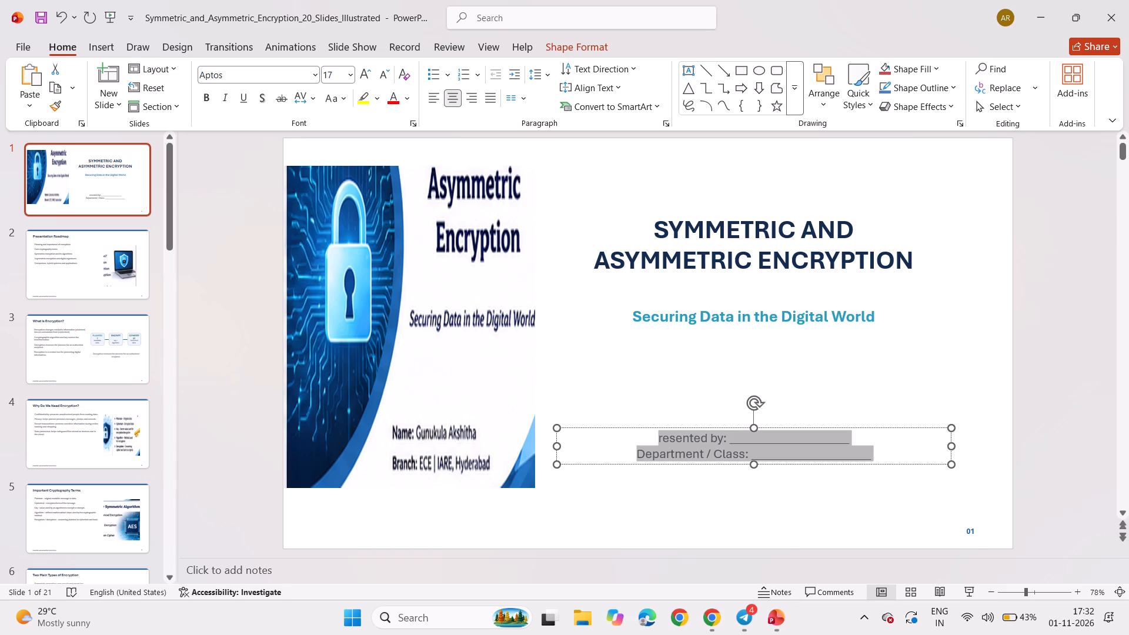
drag(857, 459, 901, 445)
key(BackSpace)
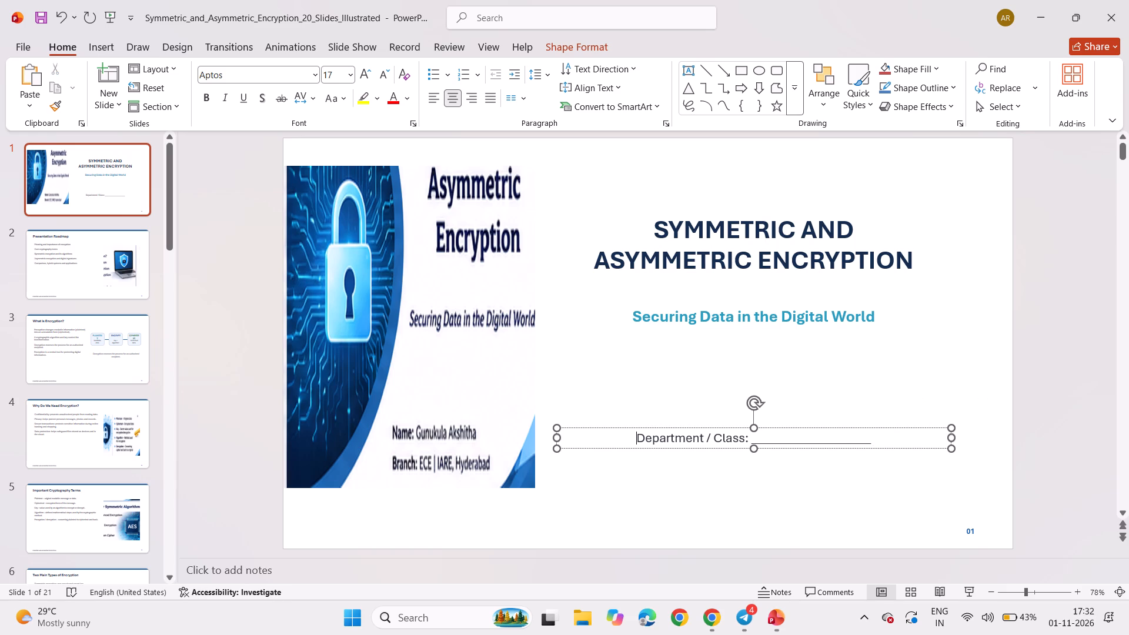
Delete the remaining "Department / Class" placeholder line from the title slide and deselect the text box.
double_click(635, 439)
drag(637, 437, 963, 447)
key(BackSpace)
key(BackSpace)
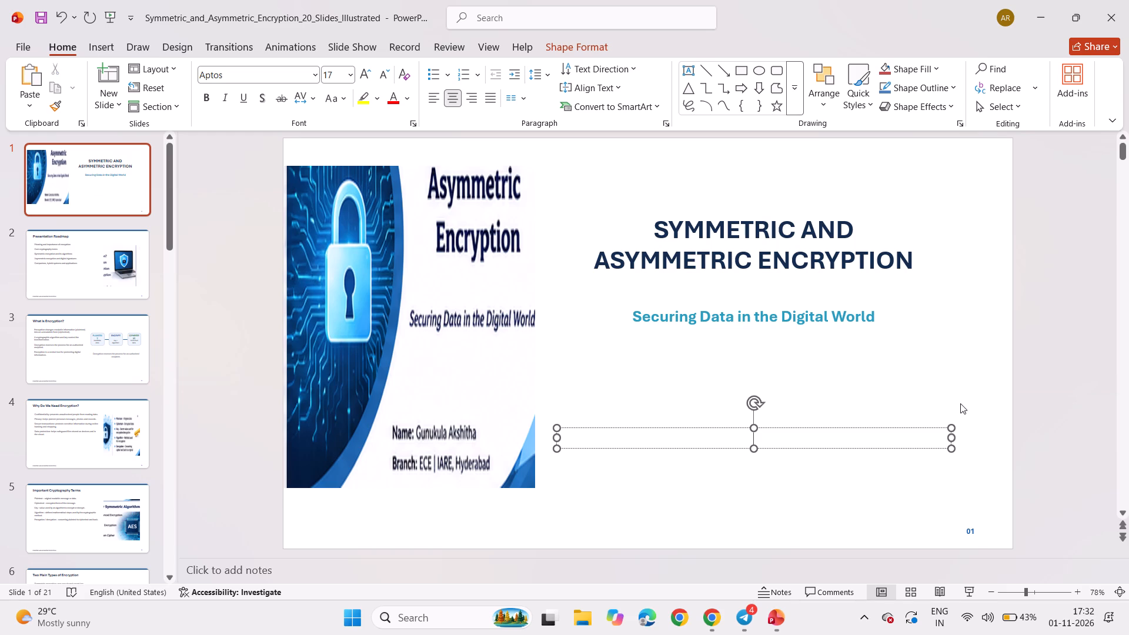
click(1064, 296)
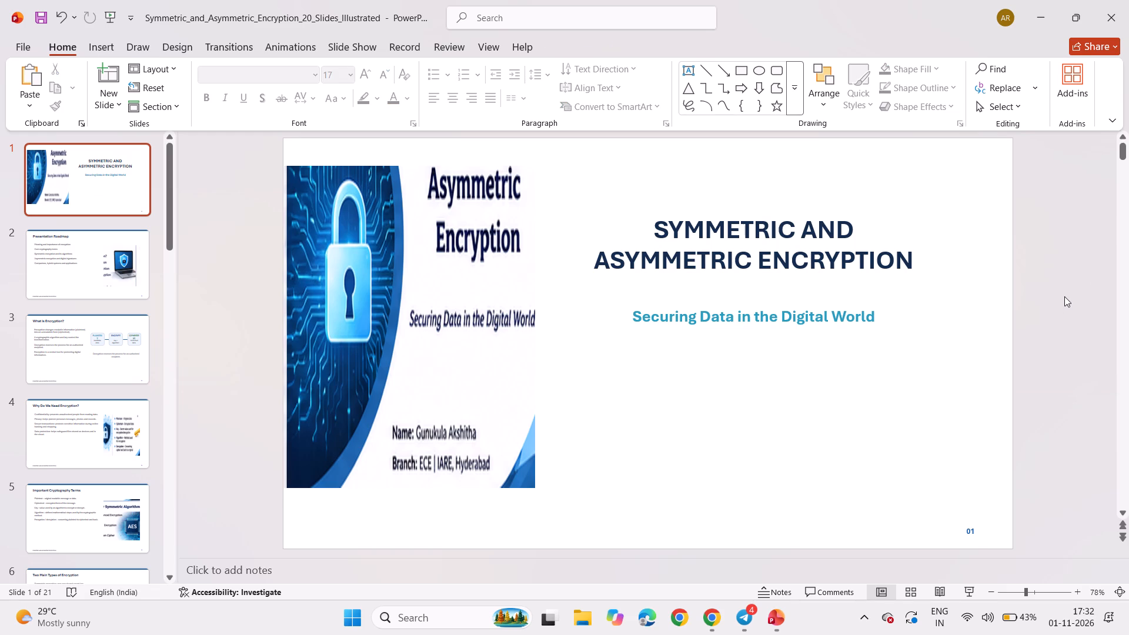
Delete the padlock "Asymmetric Encryption" picture from the title slide.
click(493, 375)
key(BackSpace)
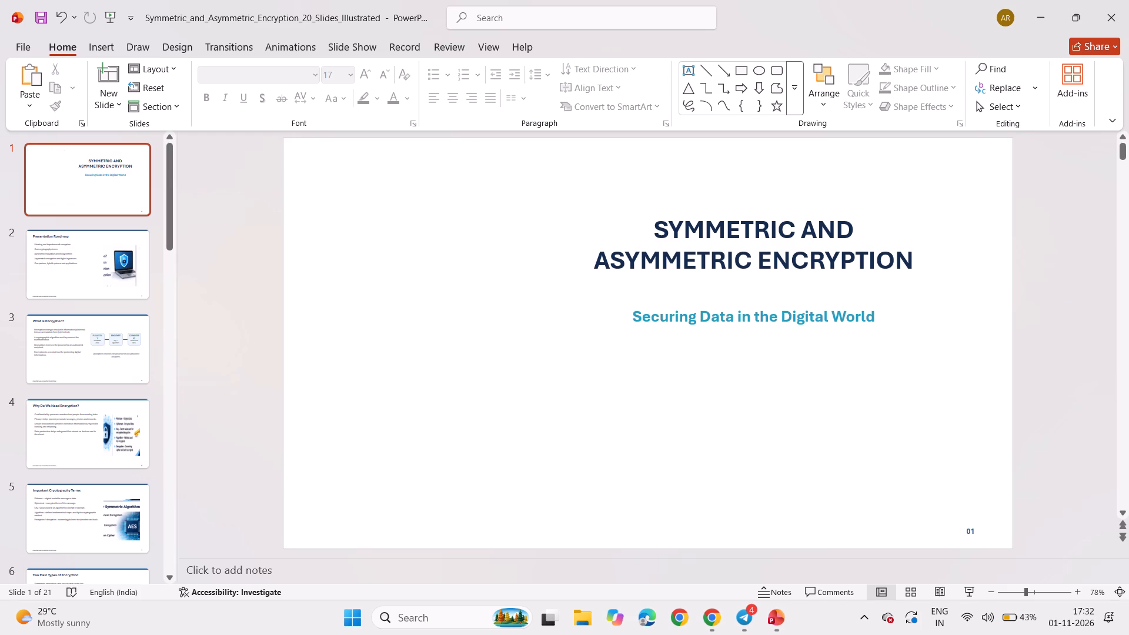
Insert four spaces before "SYMMETRIC AND" in the title to shift its first line slightly.
click(654, 229)
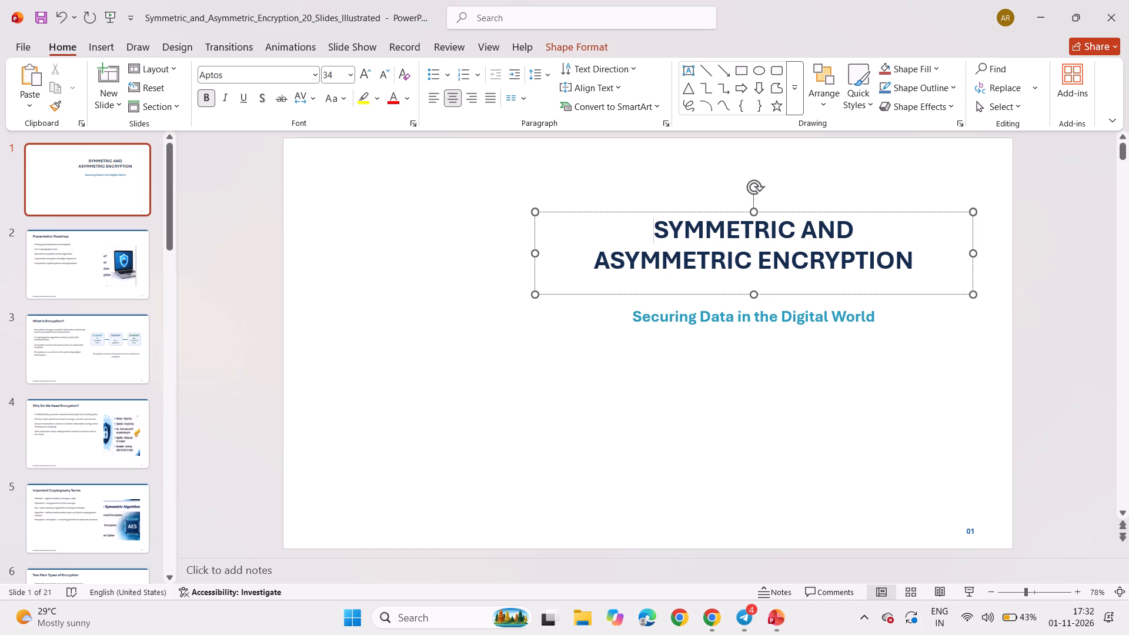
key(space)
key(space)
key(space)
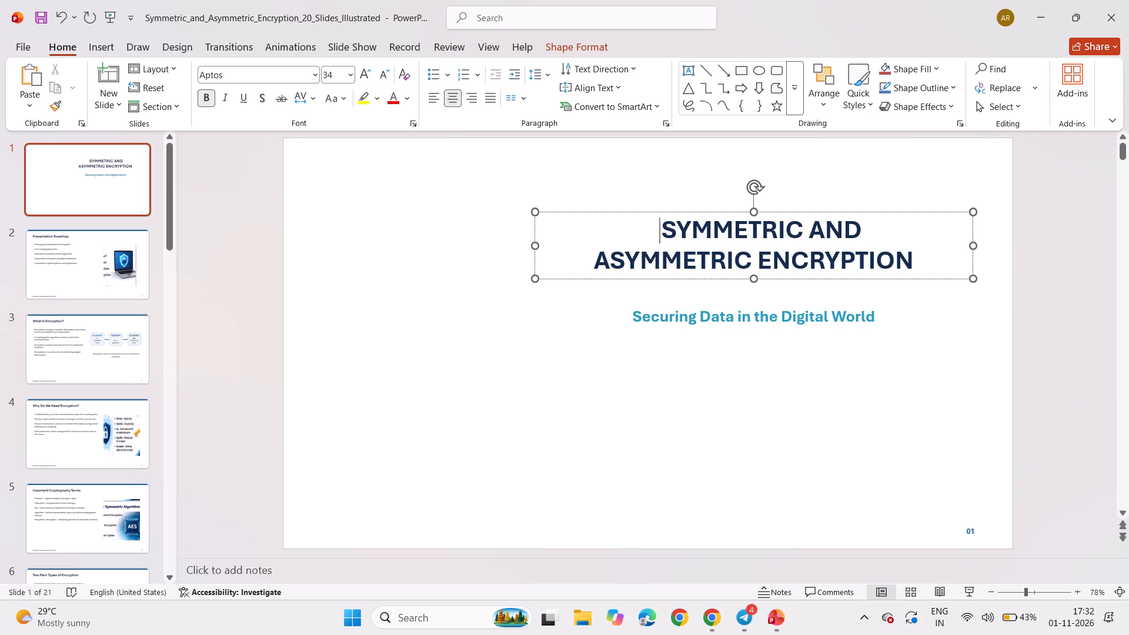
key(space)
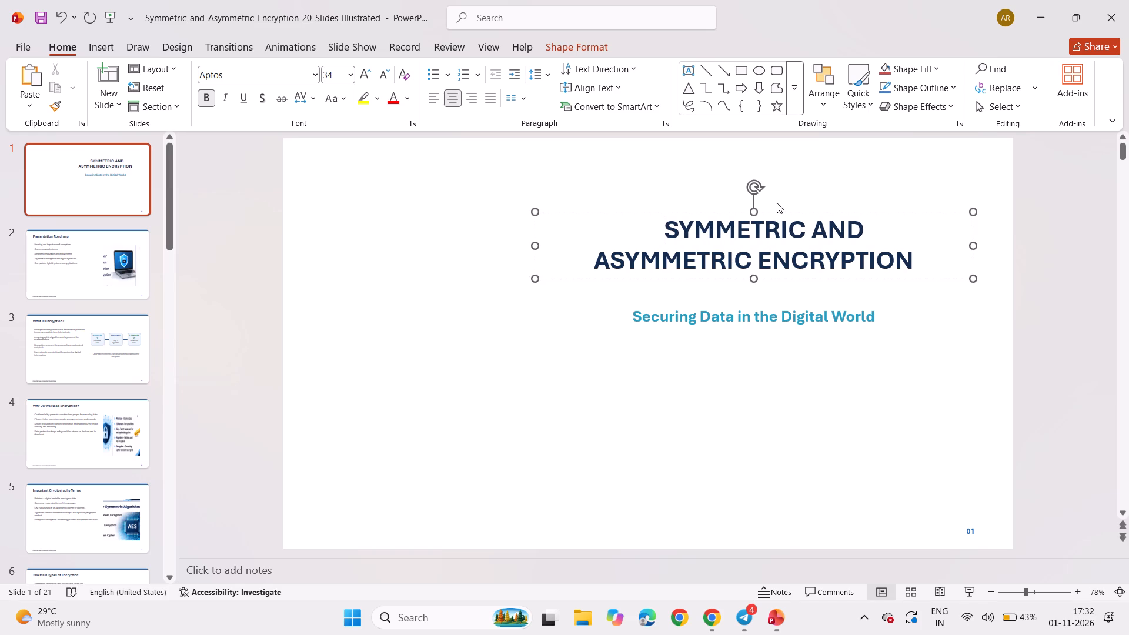
Move the "SYMMETRIC AND ASYMMETRIC ENCRYPTION" title box to about the middle of the slide.
drag(778, 210, 722, 282)
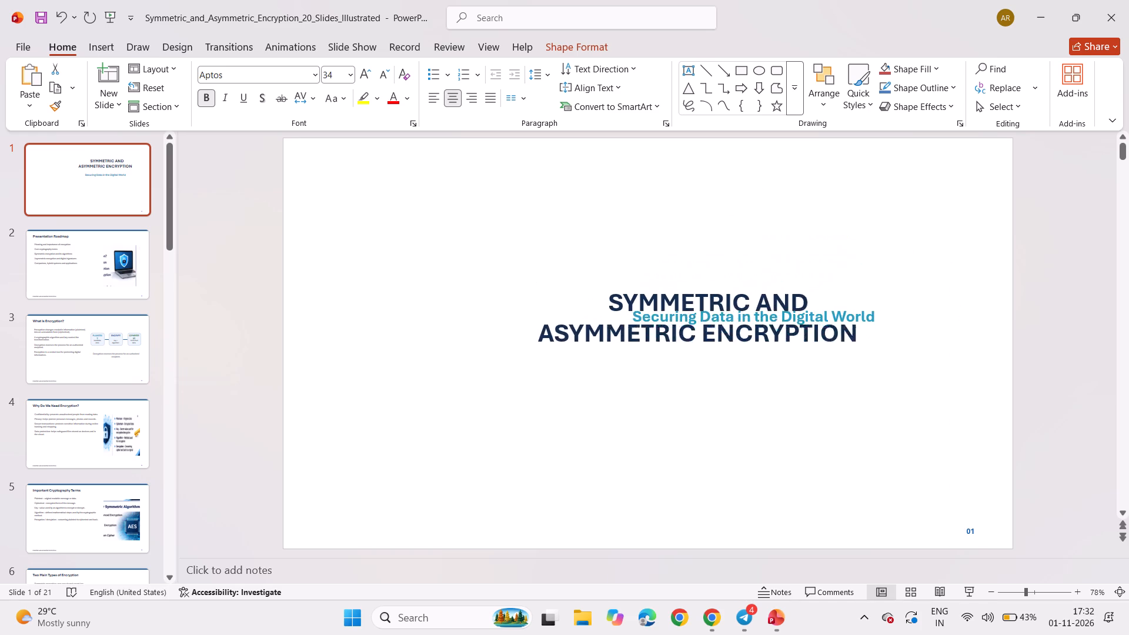
drag(722, 282, 651, 280)
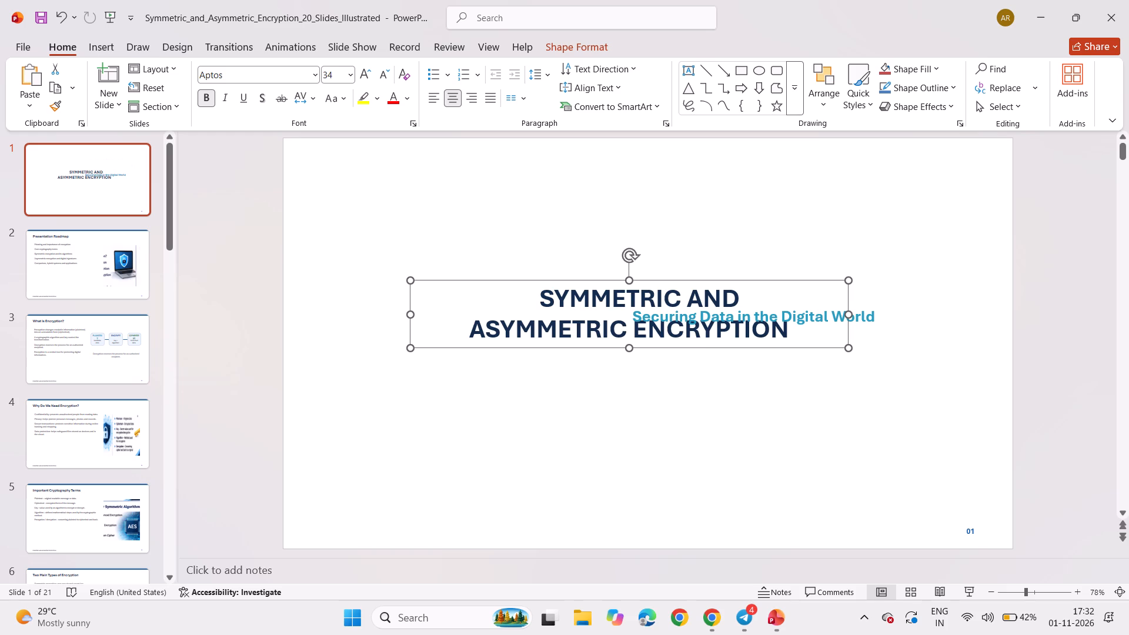
Move the "Securing Data in the Digital World" subtitle directly beneath the title, centred with it, and deselect it.
click(821, 321)
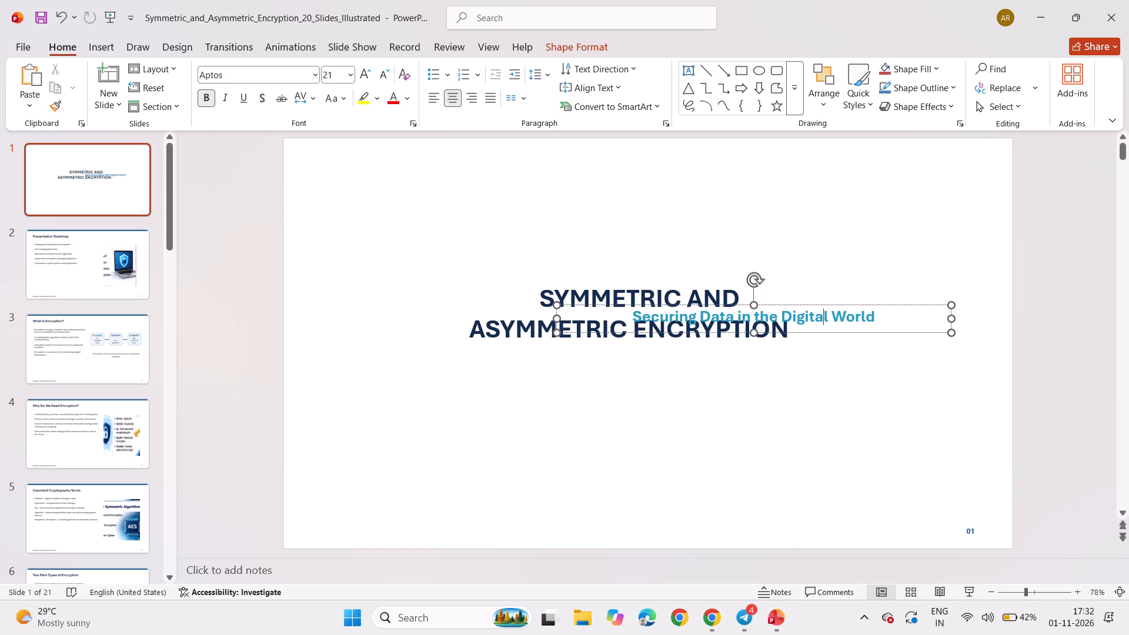
drag(831, 305, 709, 340)
click(783, 427)
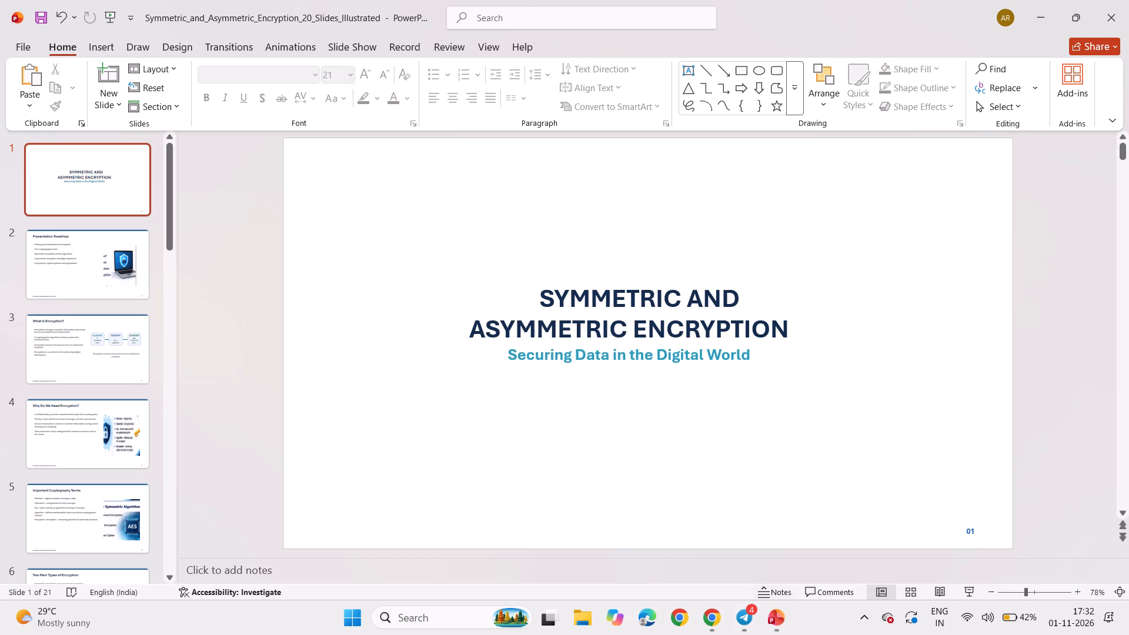
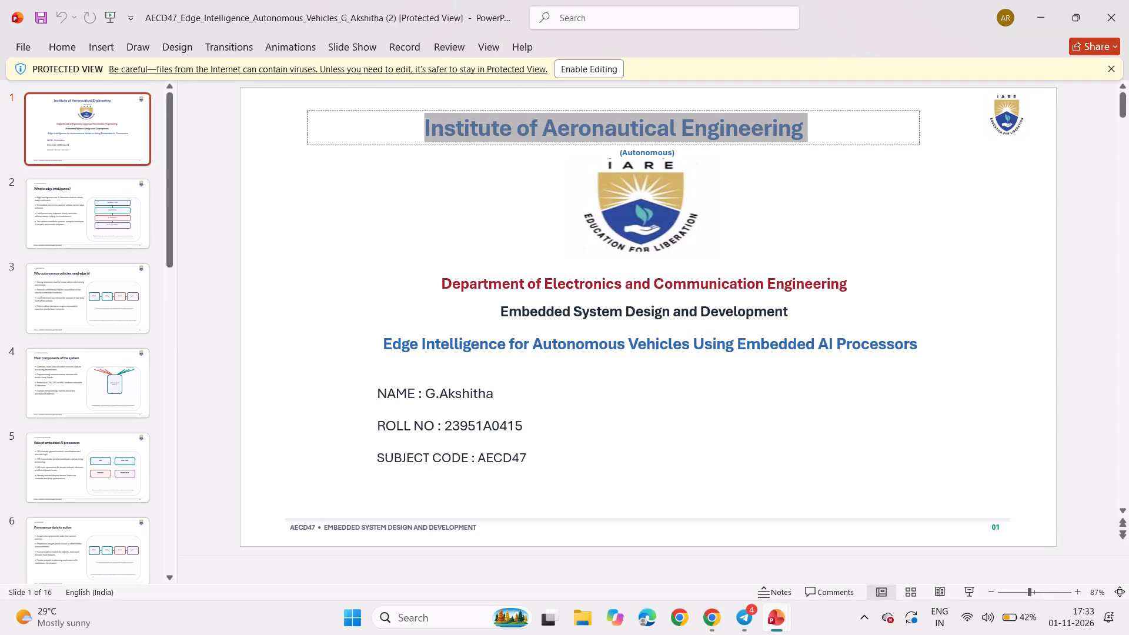
Copy the selected "Institute of Aeronautical Engineering" heading from the Edge Intelligence title slide and switch back to the encryption presentation.
key(ctrl+c)
click(716, 543)
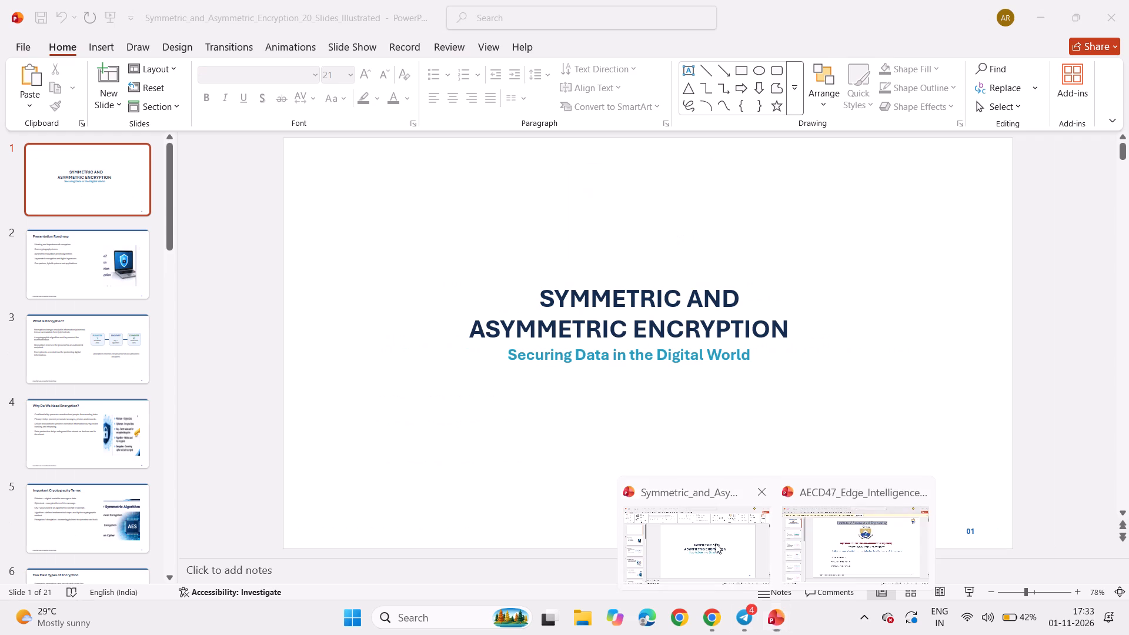
Paste the copied "Institute of Aeronautical Engineering" text box onto the title slide and move it to the top as a heading.
click(441, 163)
key(ctrl+v)
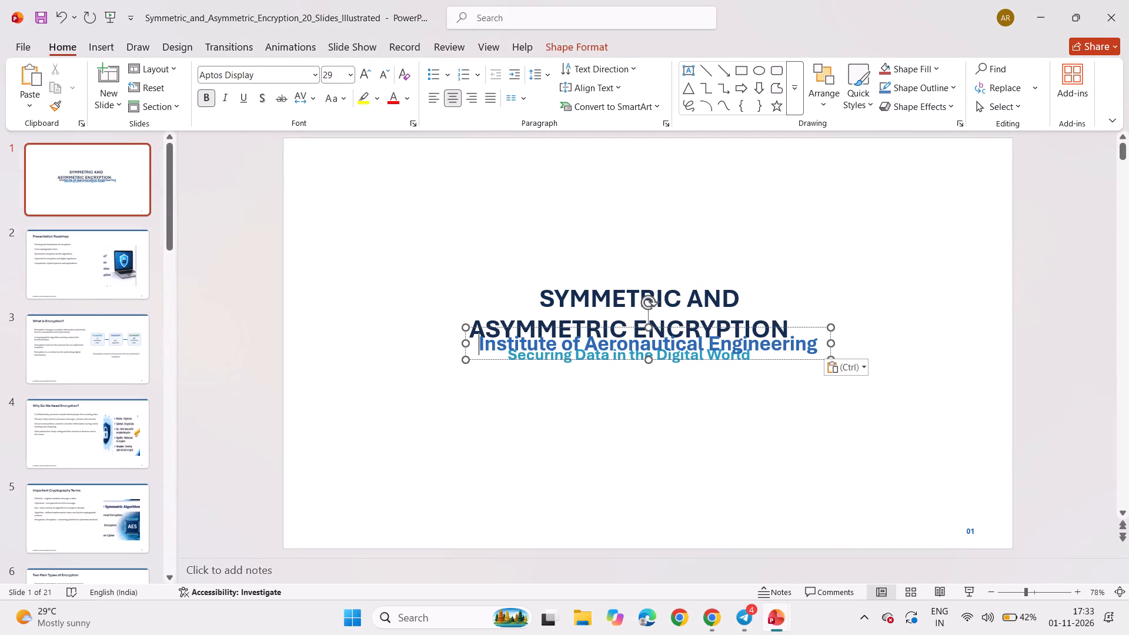
drag(624, 326, 619, 154)
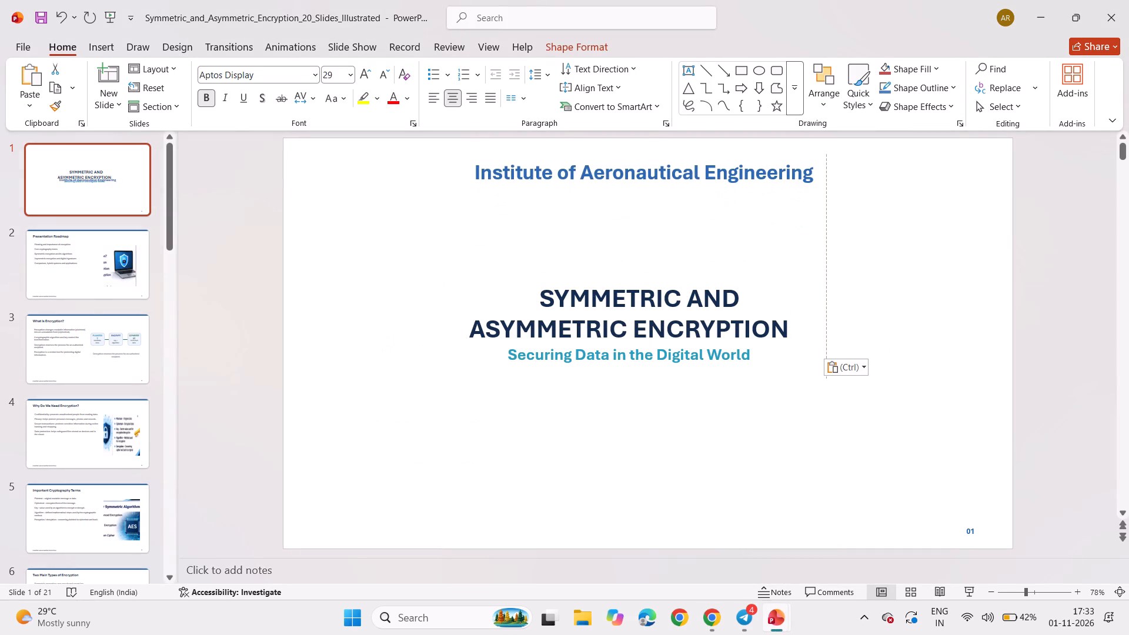
drag(619, 154, 622, 145)
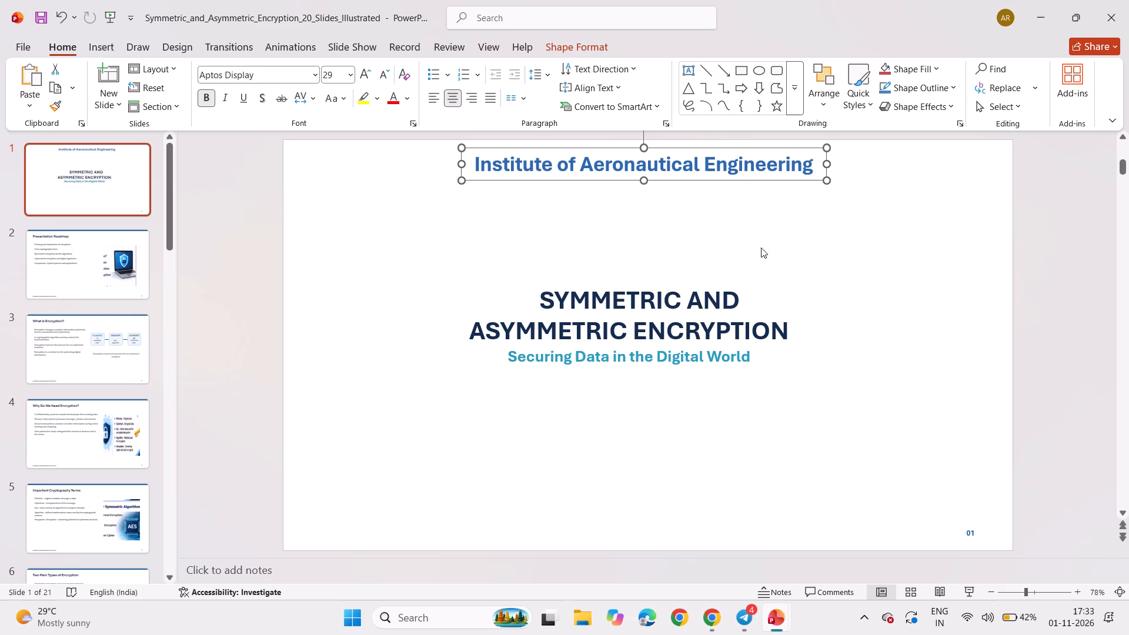
click(844, 235)
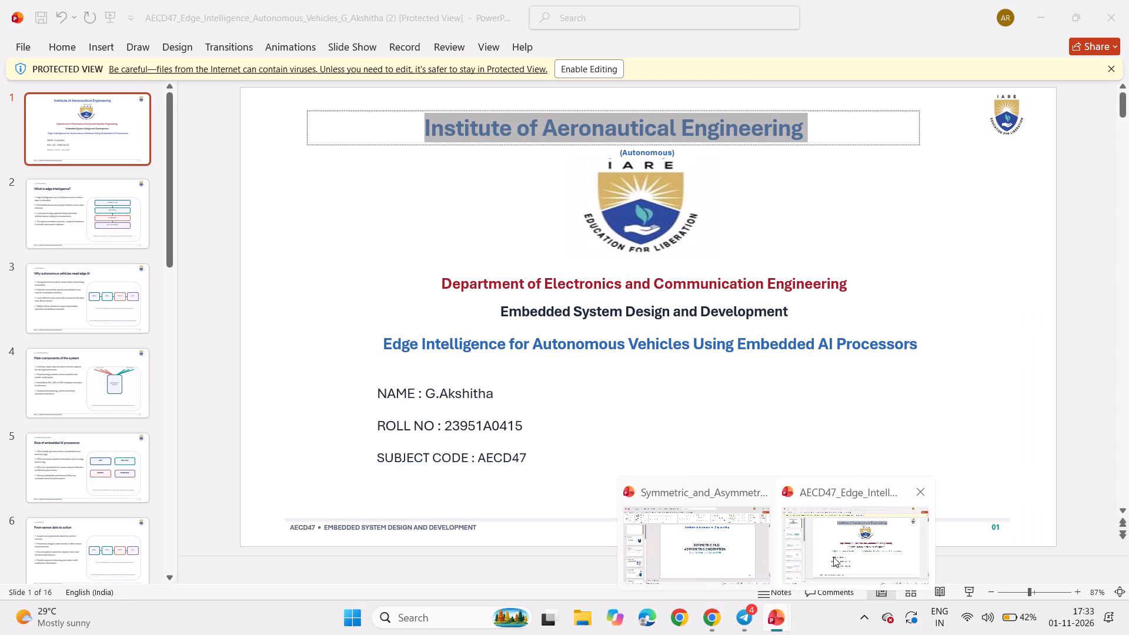
Copy the large IARE logo from the AECD47 Edge Intelligence title slide and place it between the institute heading and the encryption title.
click(833, 557)
click(707, 194)
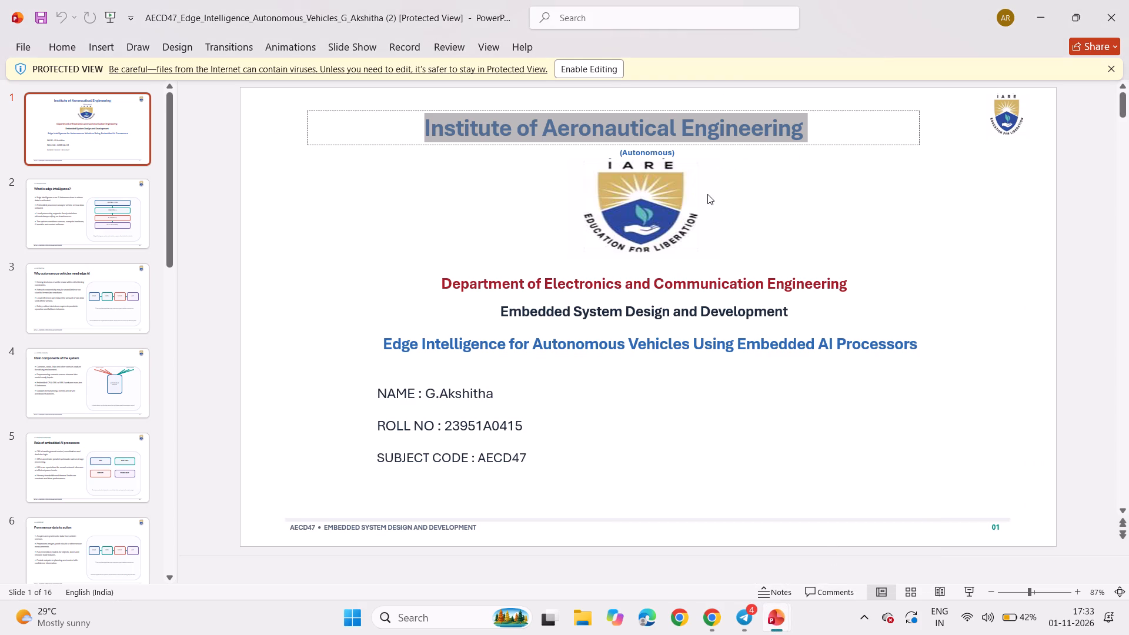
click(660, 192)
key(ctrl+c)
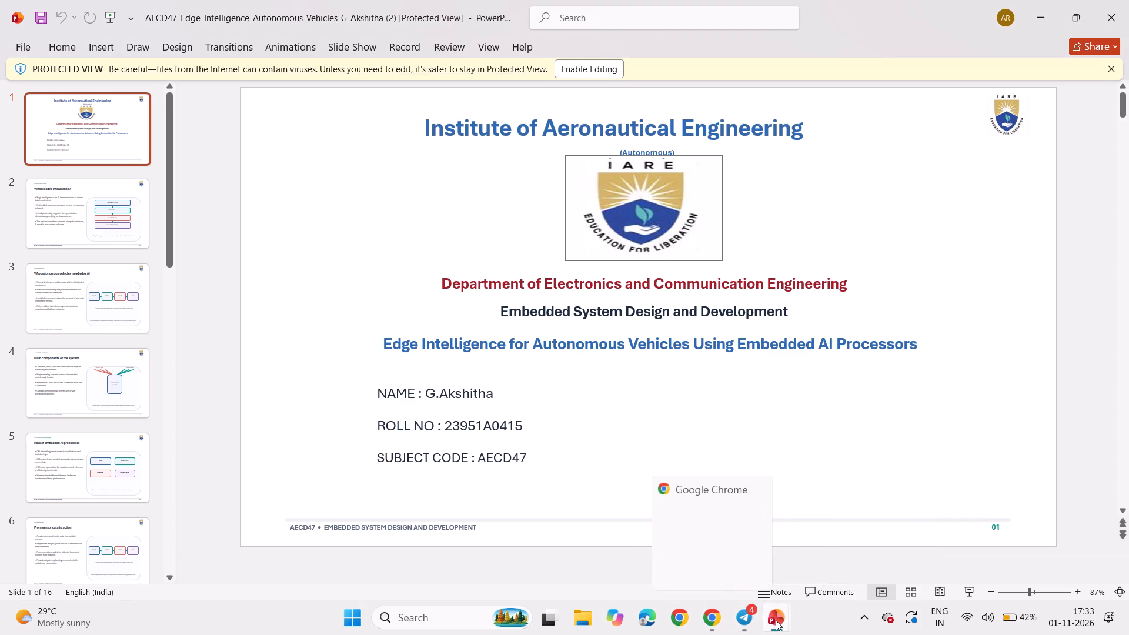
click(740, 575)
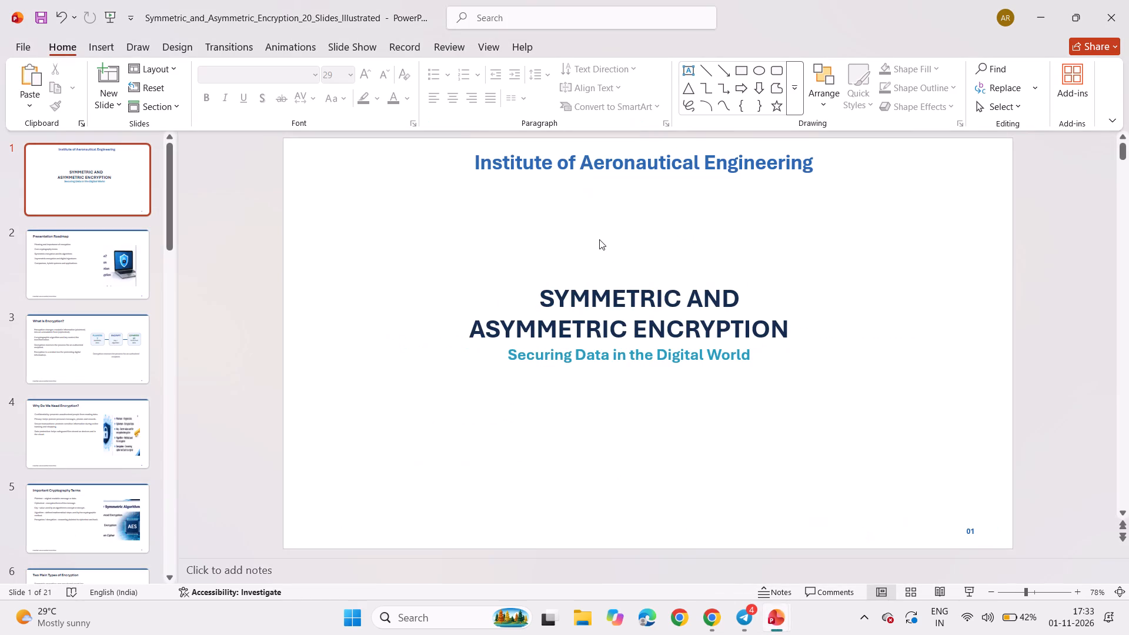
click(599, 239)
key(ctrl+v)
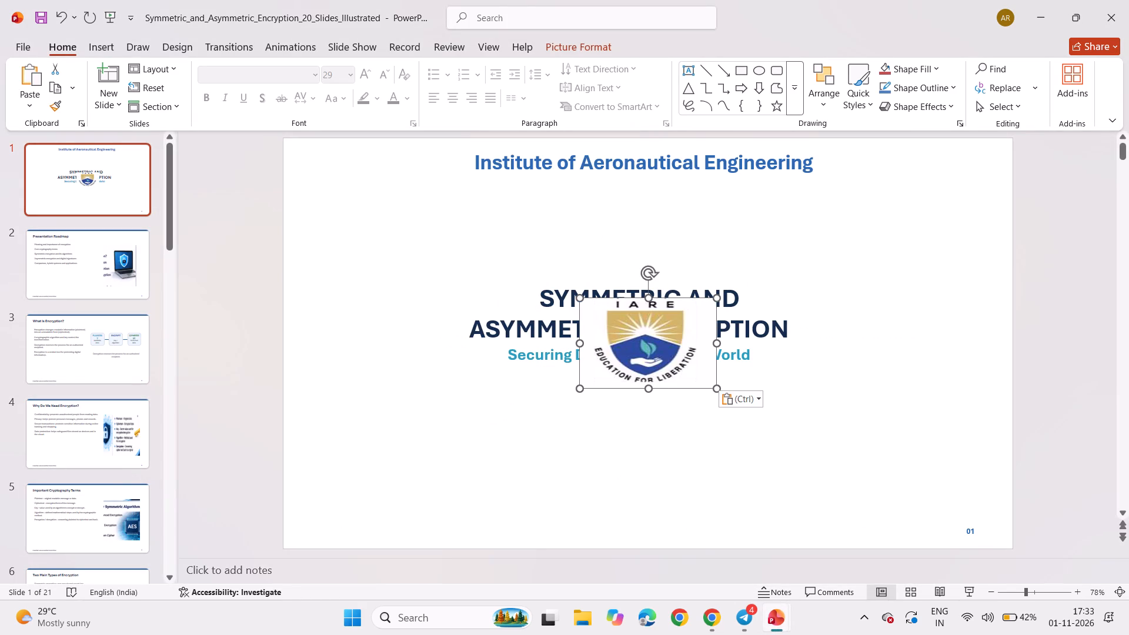
drag(666, 341, 653, 236)
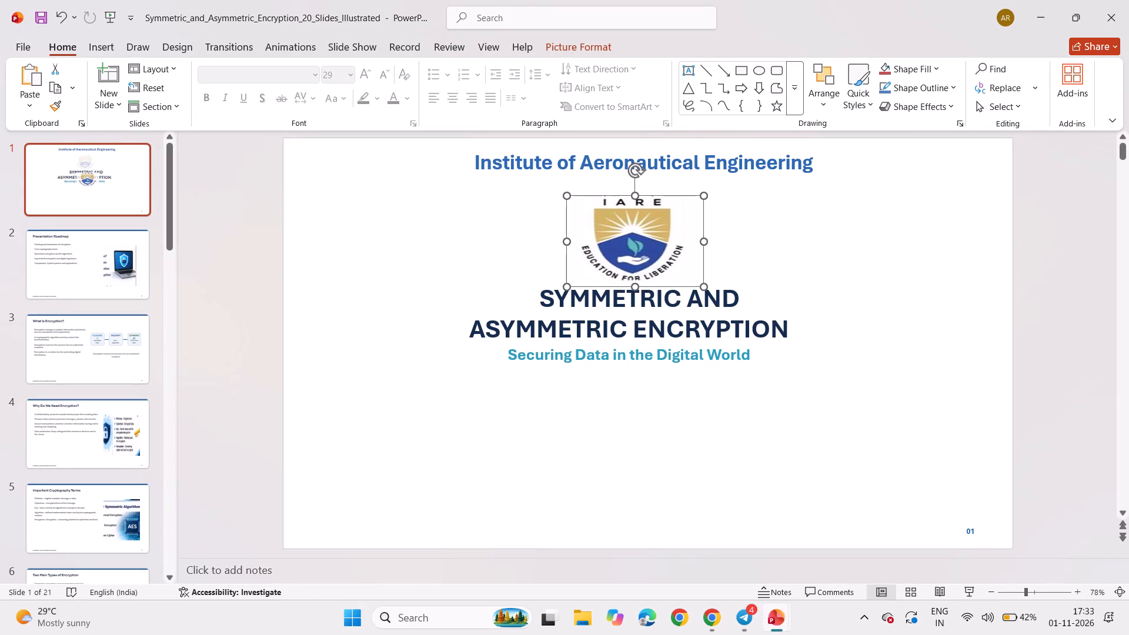
click(824, 225)
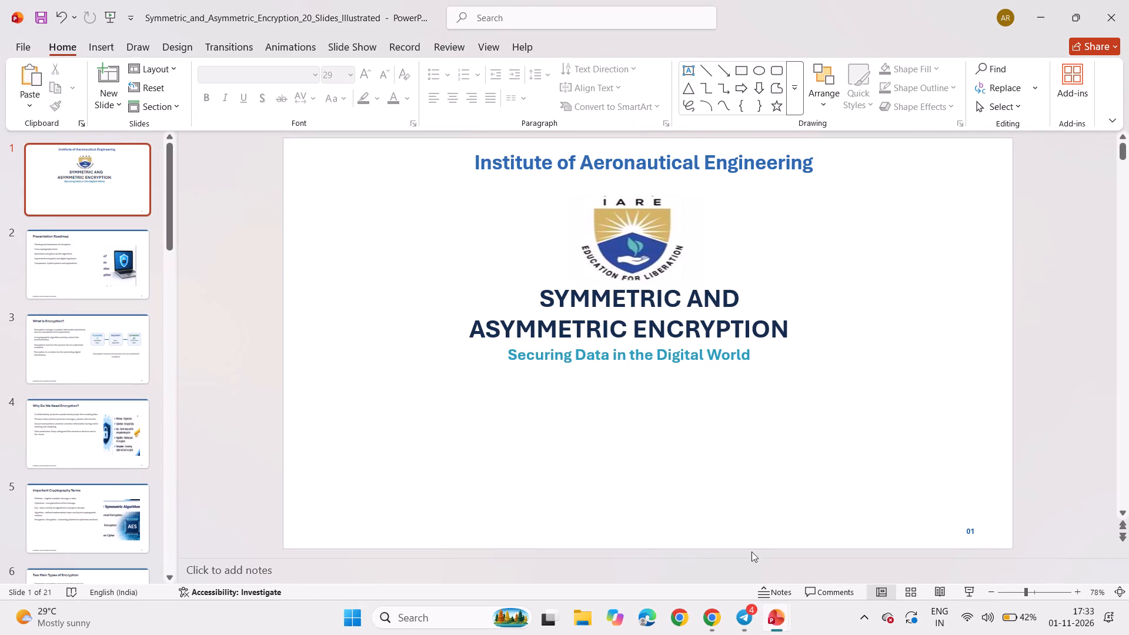
Switch back to the AECD47 Edge Intelligence presentation, try selecting the "(Autonomous)" text, and enable editing of that file.
click(838, 538)
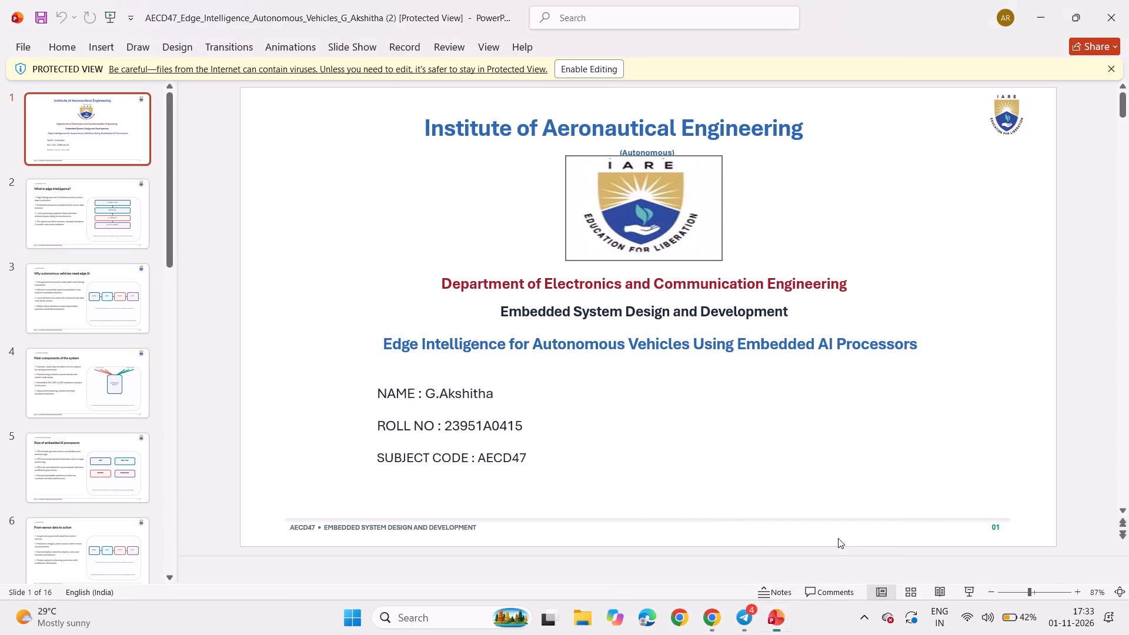
click(752, 202)
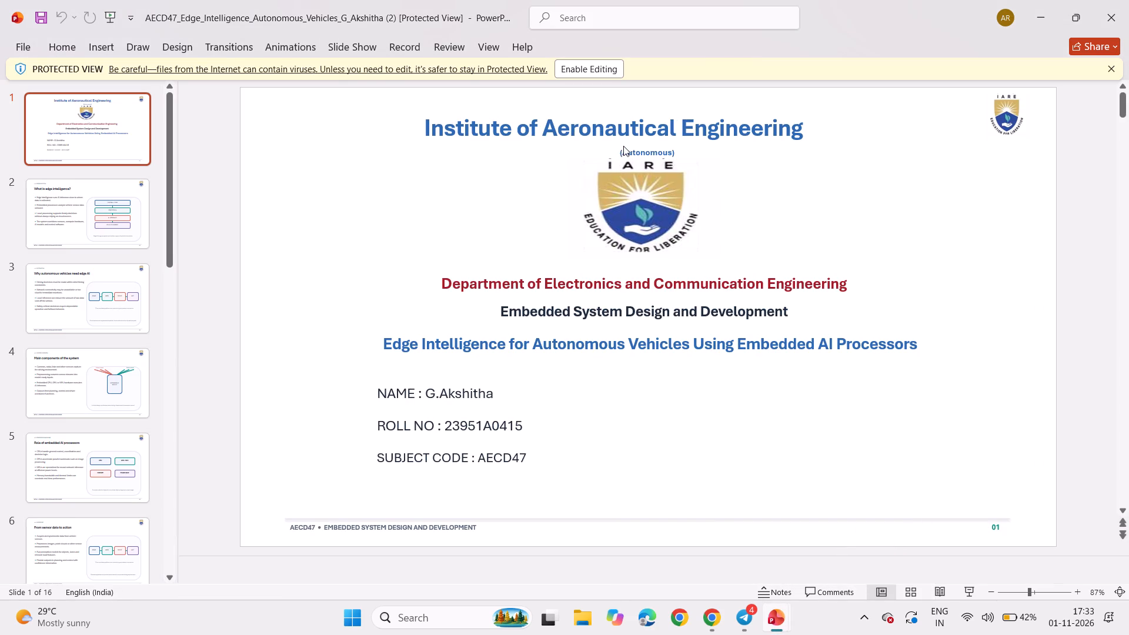
double_click(623, 145)
drag(617, 150, 682, 146)
drag(682, 146, 660, 153)
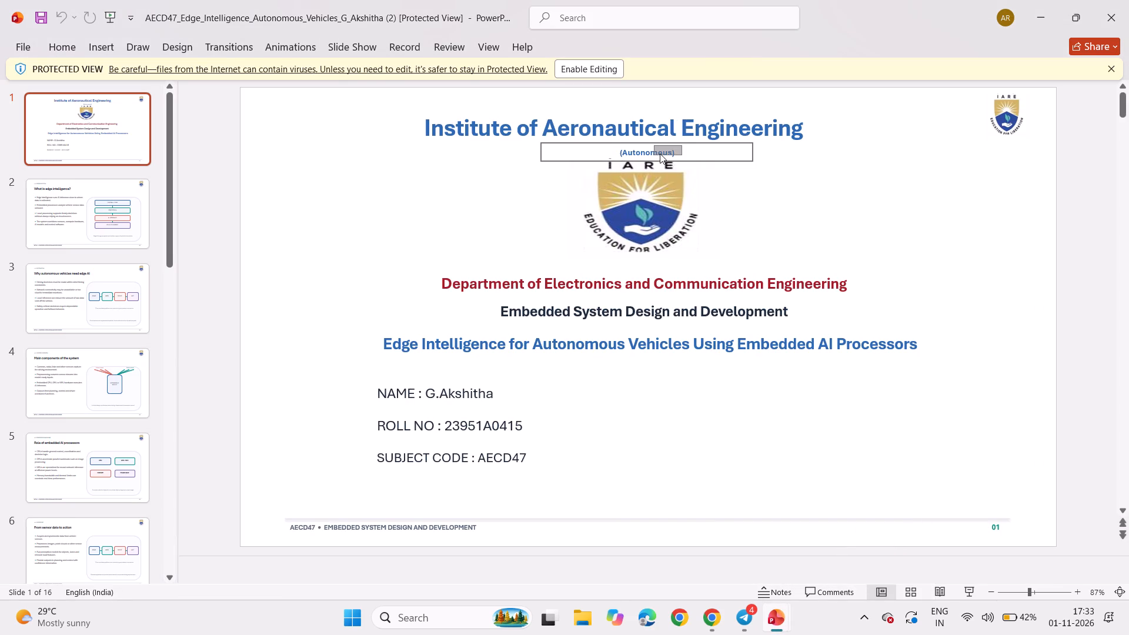
drag(660, 153, 614, 155)
drag(614, 155, 612, 159)
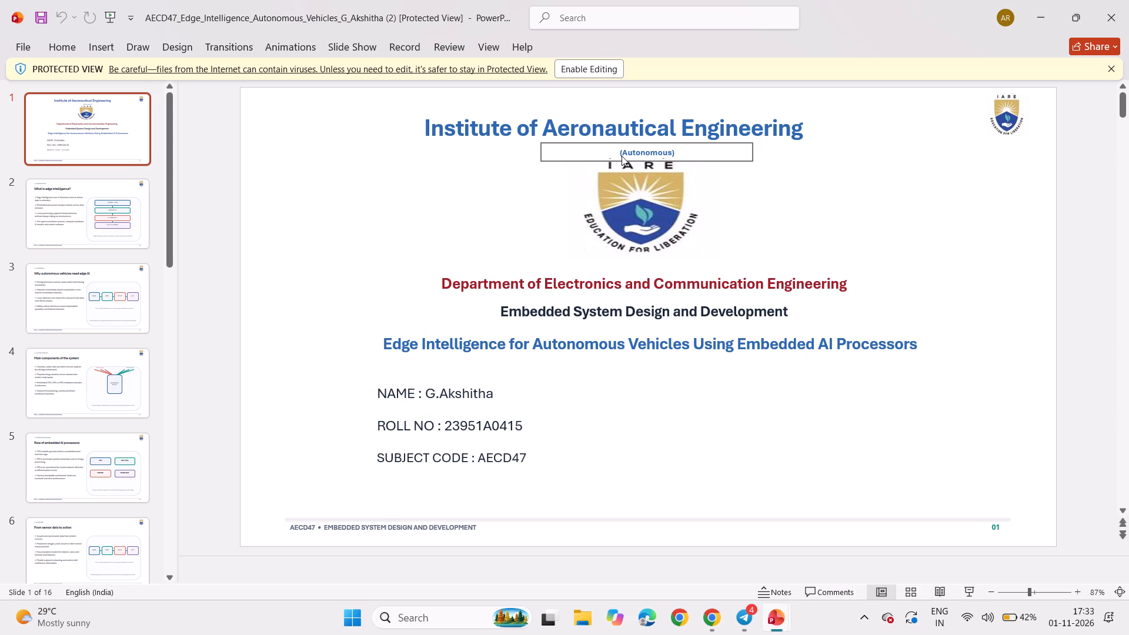
click(612, 68)
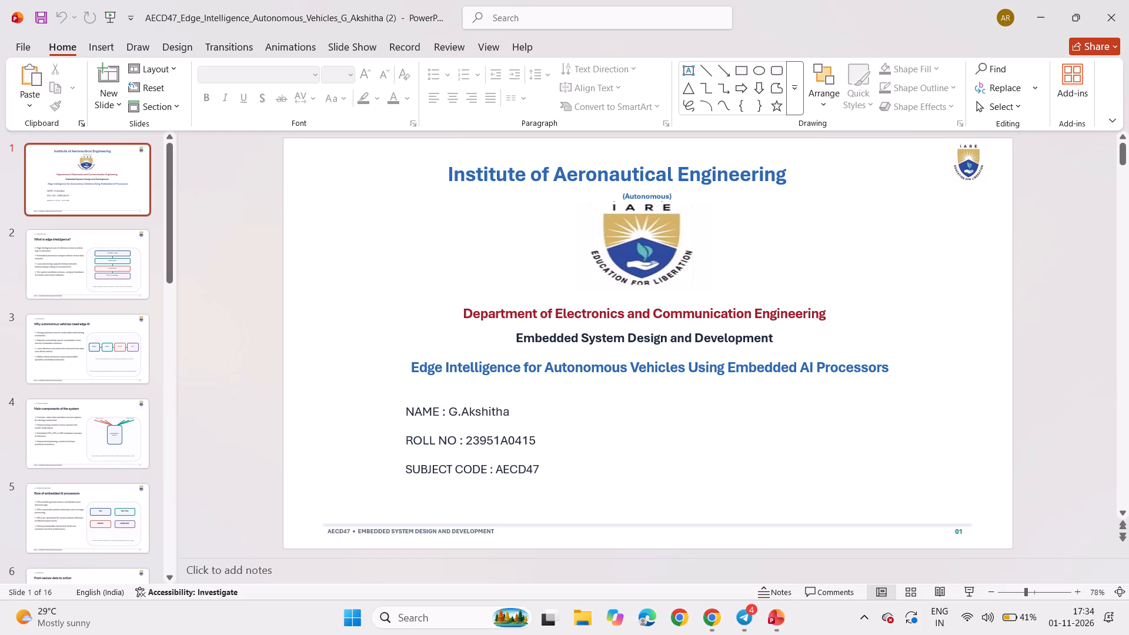
Copy the "(Autonomous)" text box from the AECD47 title slide and paste it onto the encryption presentation's title slide.
click(620, 196)
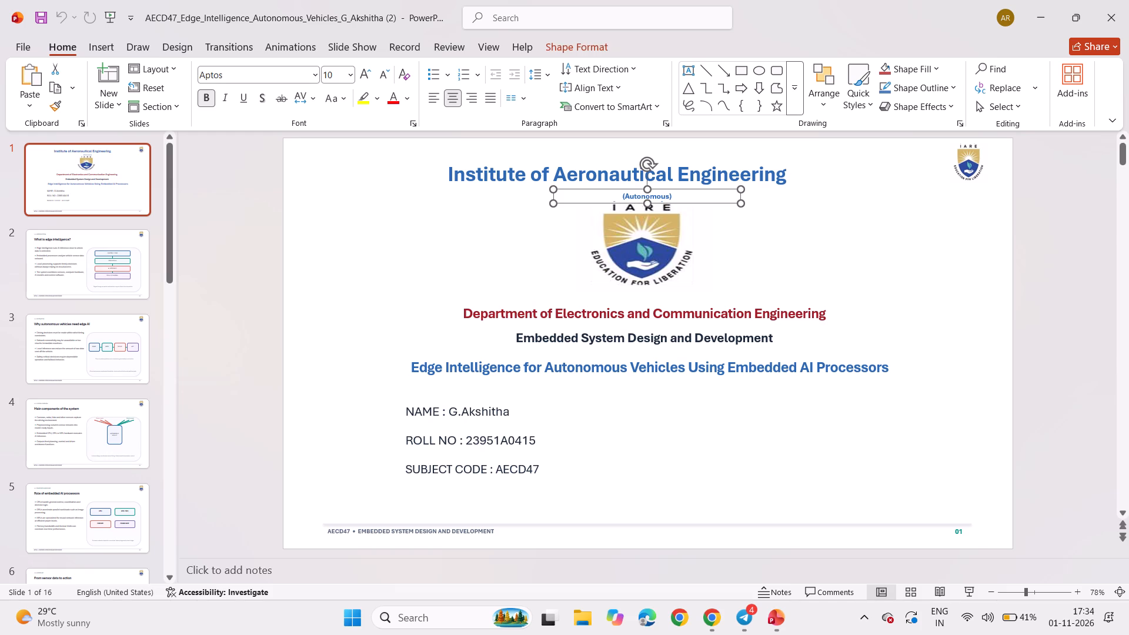
drag(623, 196, 676, 193)
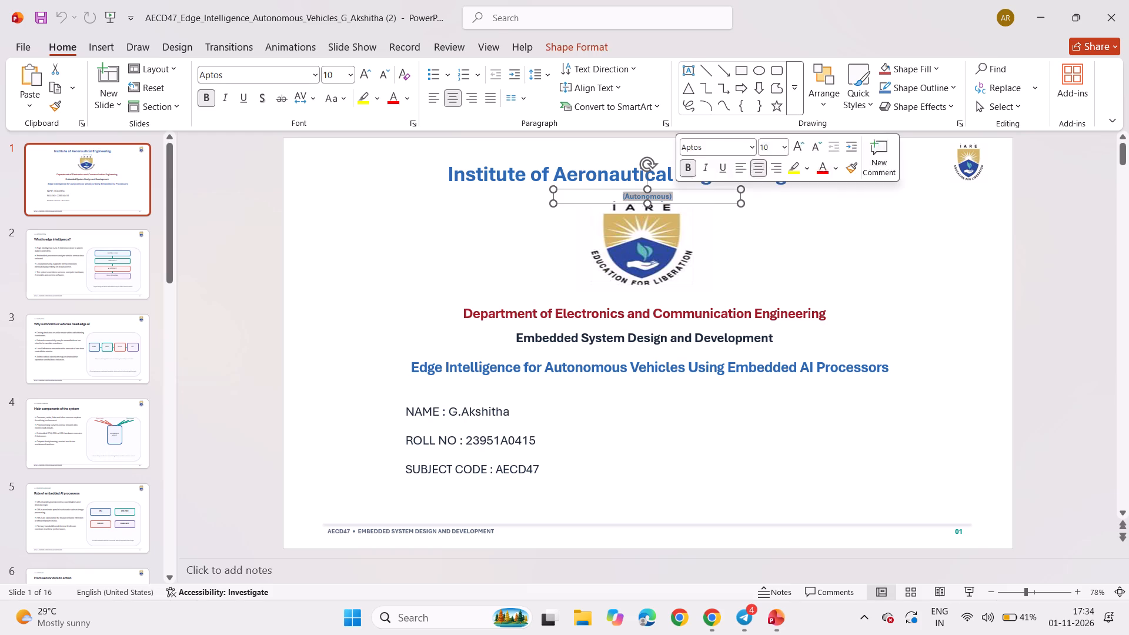
click(676, 193)
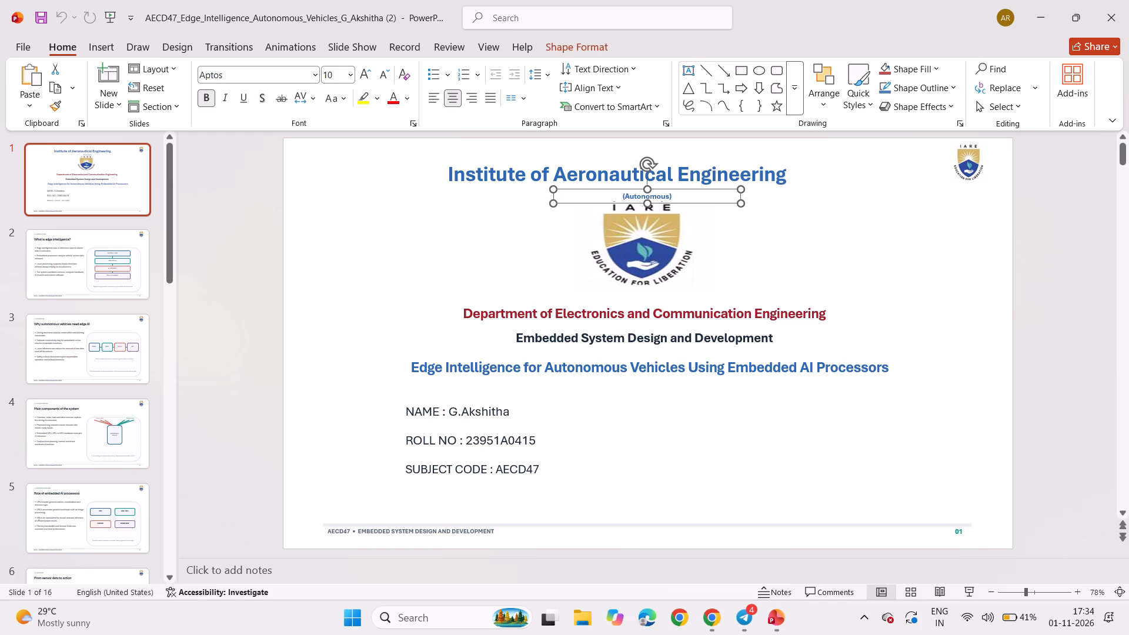
drag(623, 195, 673, 195)
click(673, 195)
key(ctrl+c)
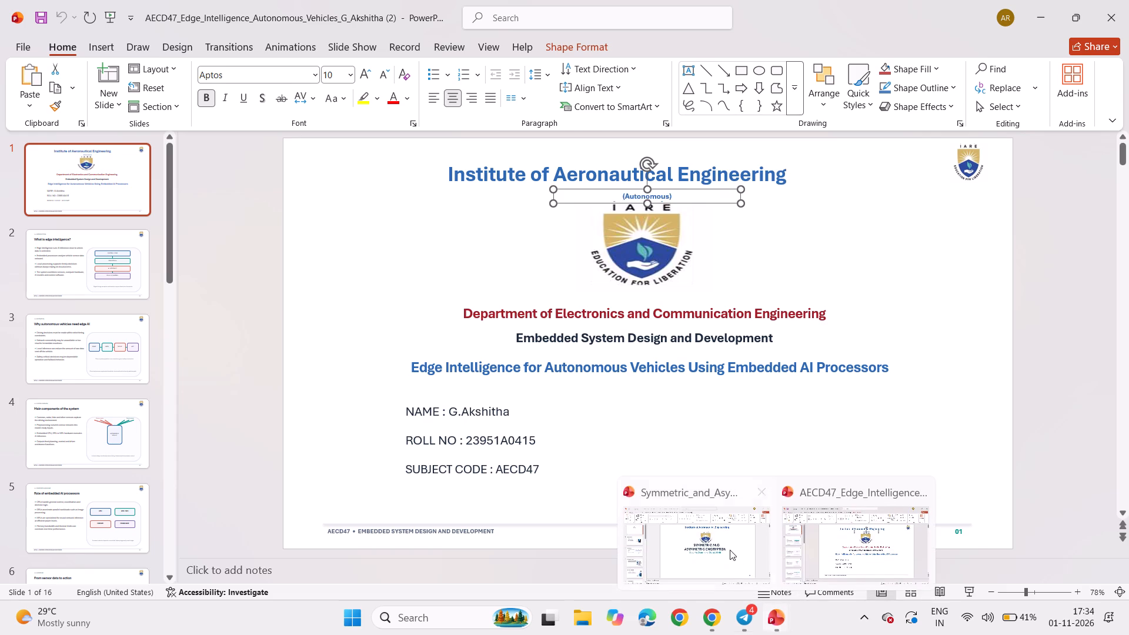
click(729, 549)
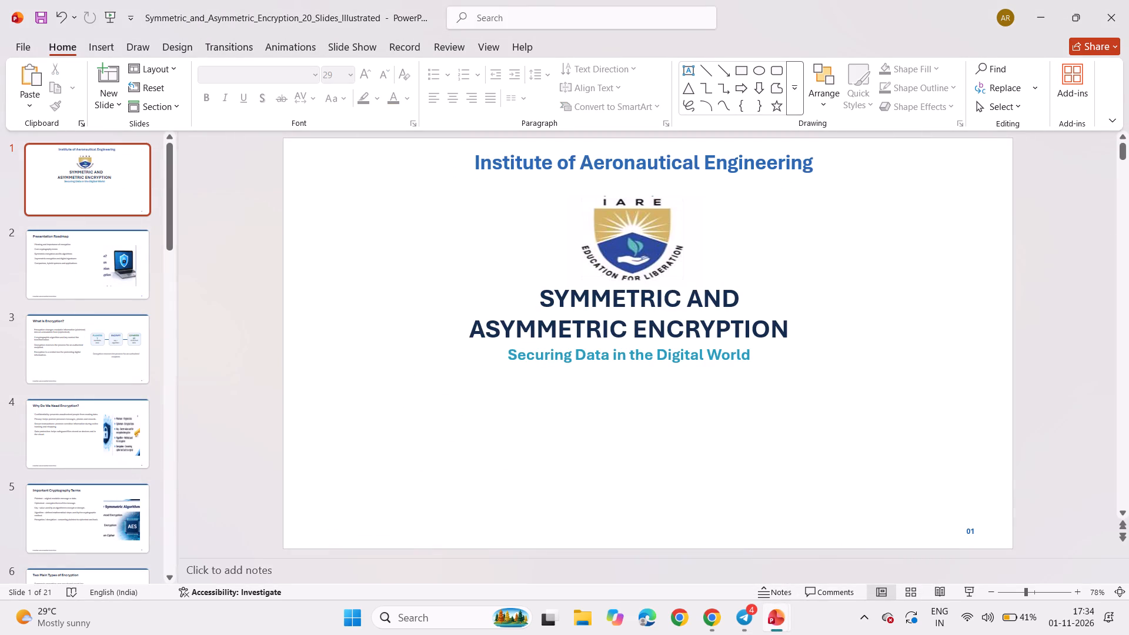
click(635, 183)
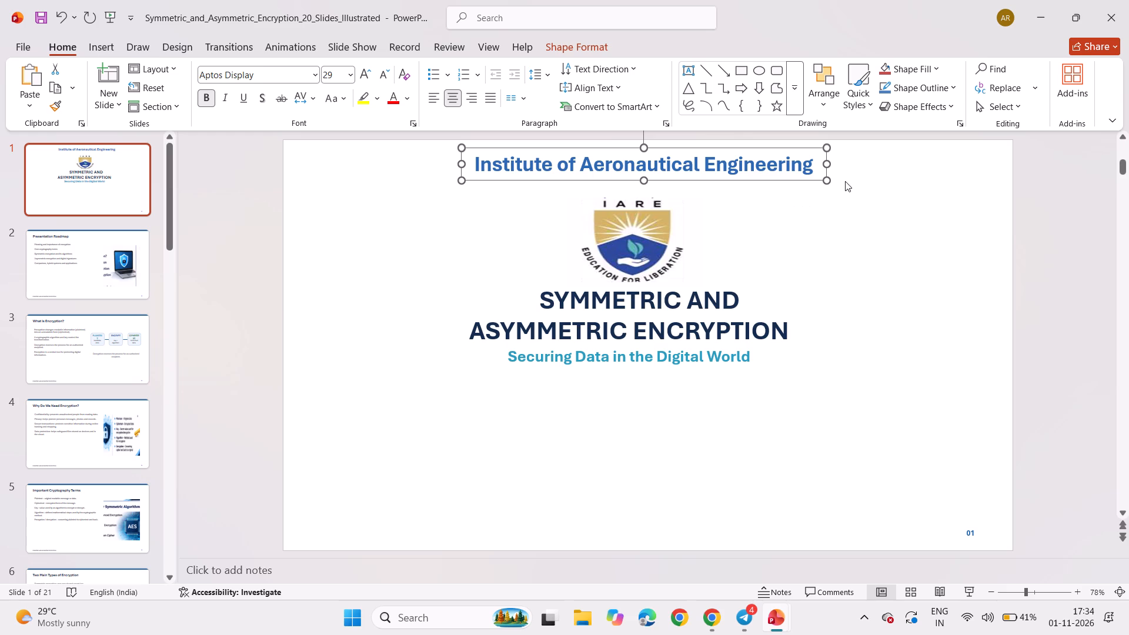
click(843, 179)
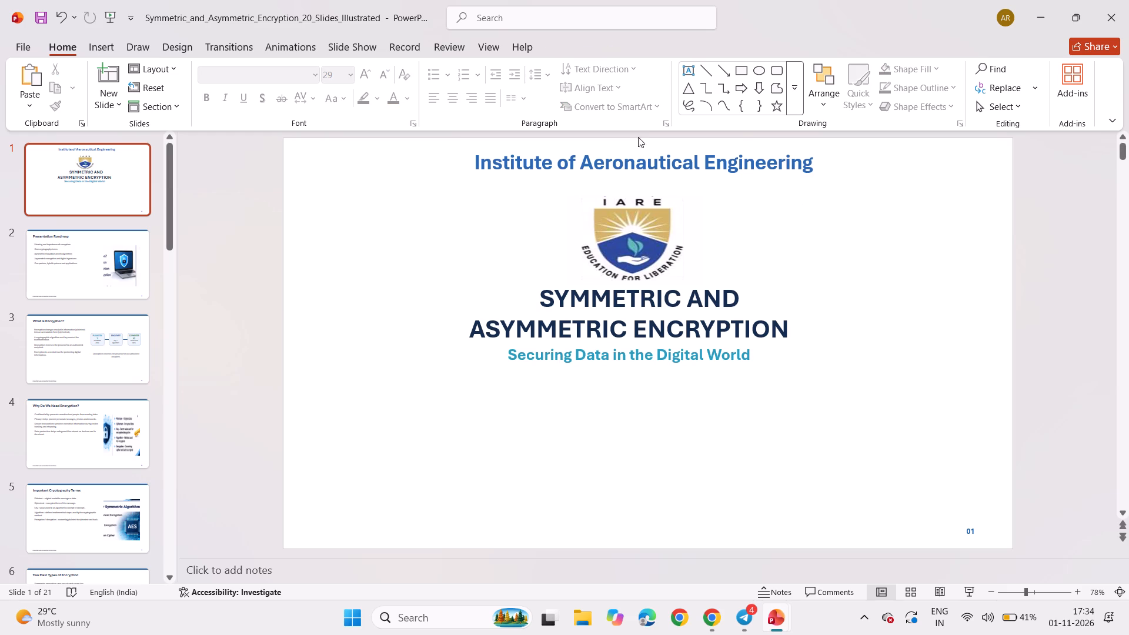
click(586, 190)
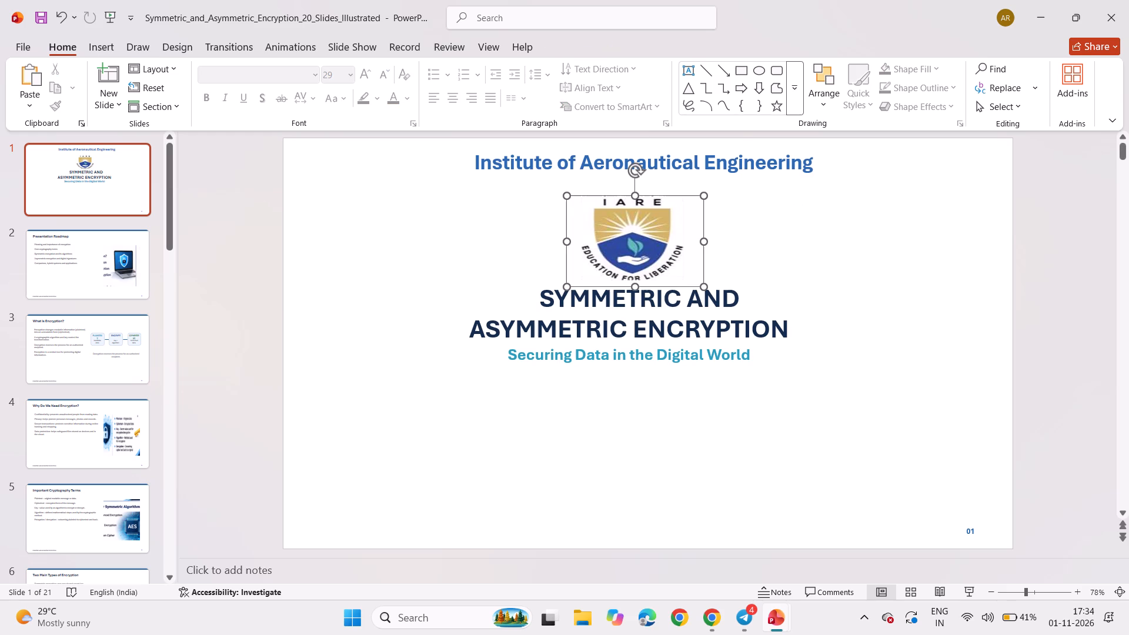
click(592, 180)
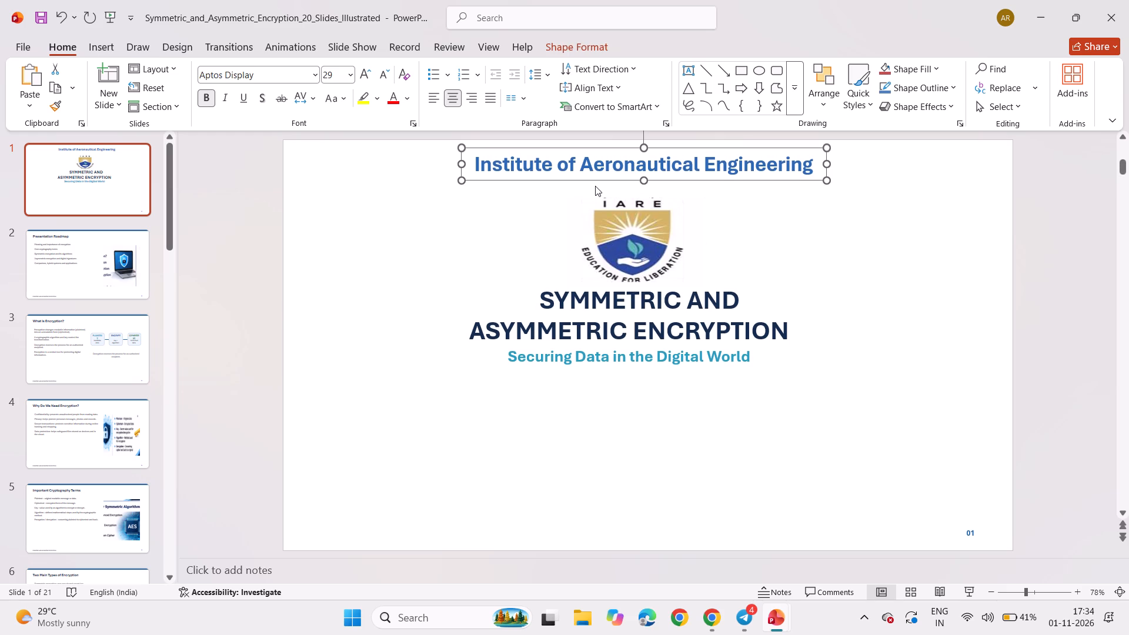
click(595, 186)
key(ctrl+v)
ctrl+click(595, 186)
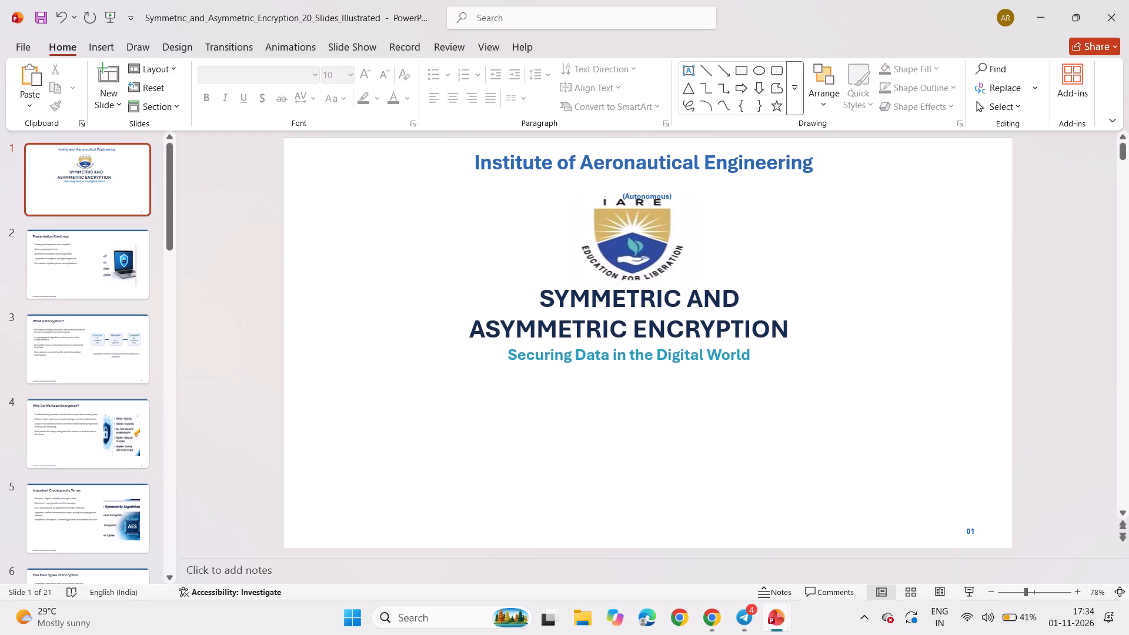
Move the "(Autonomous)" text box to sit centred between the institute heading and the IARE logo.
click(647, 195)
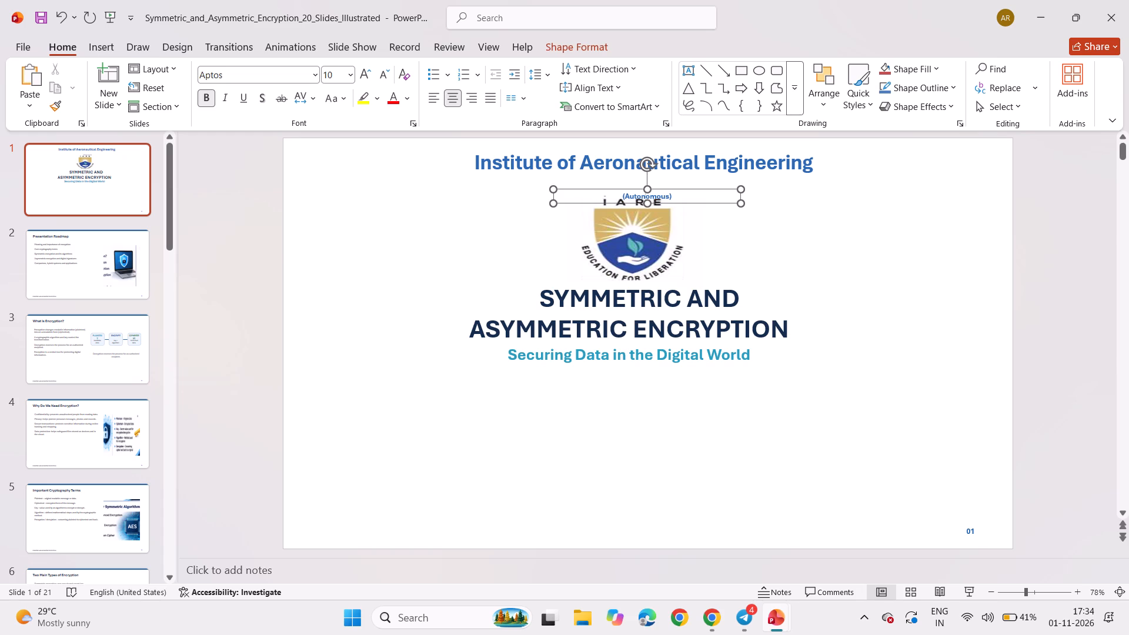
drag(662, 189, 646, 179)
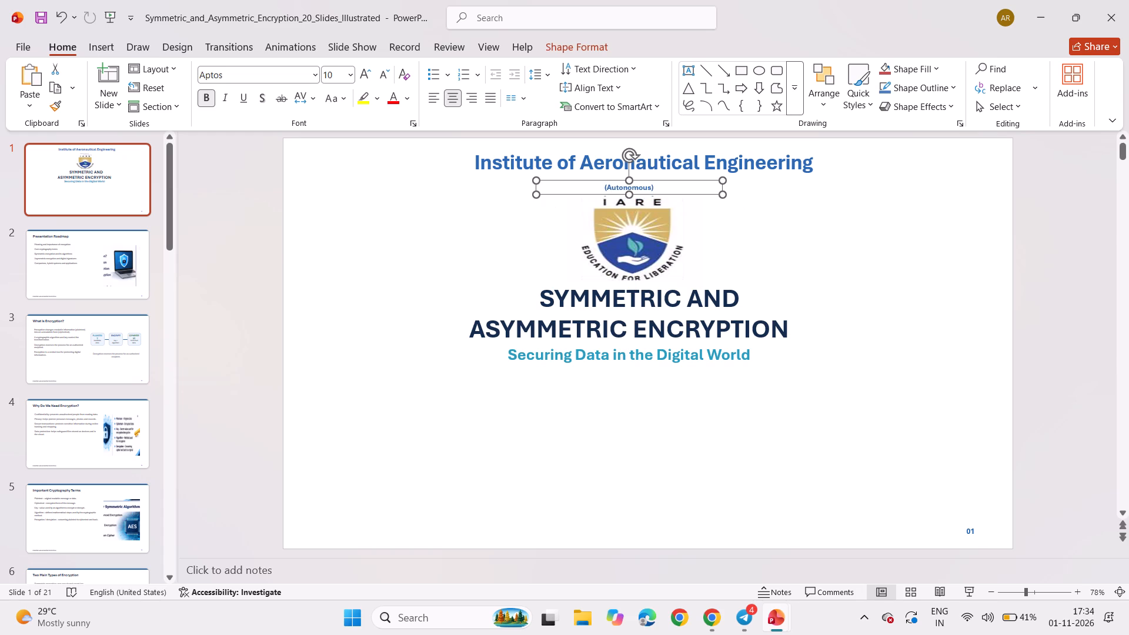
click(784, 198)
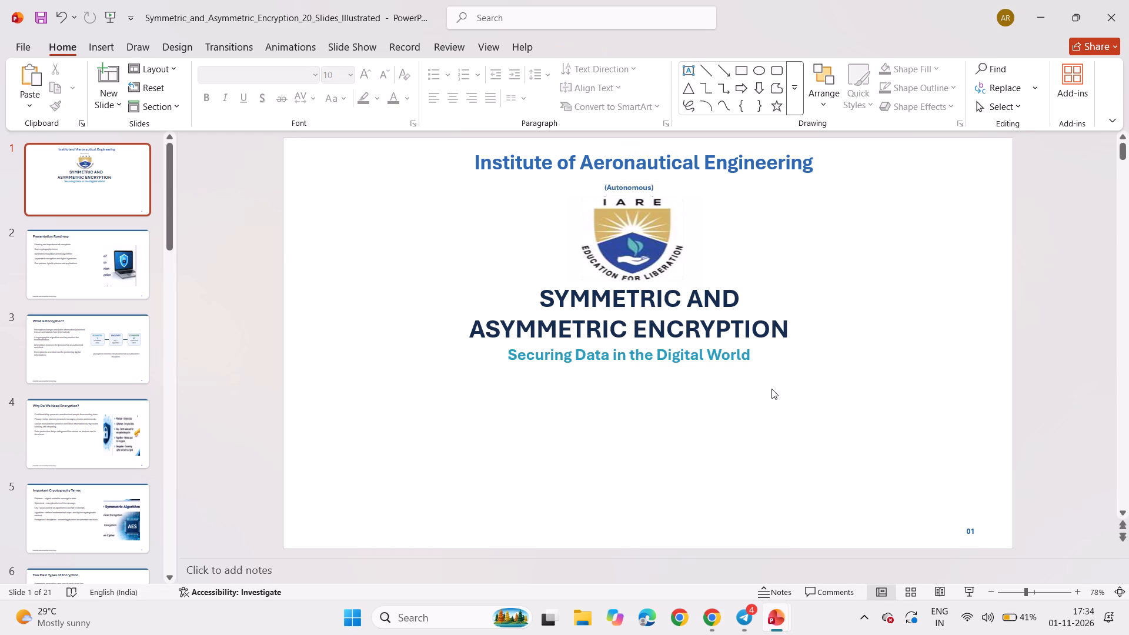
Insert spaces before "ASYMMETRIC ENCRYPTION" in the title to shift that line's position.
click(473, 334)
key(space)
key(space)
key(space)
key(space)
key(space)
key(space)
key(space)
key(space)
key(space)
key(space)
key(space)
key(space)
key(space)
key(space)
key(space)
key(space)
key(space)
key(space)
key(space)
key(space)
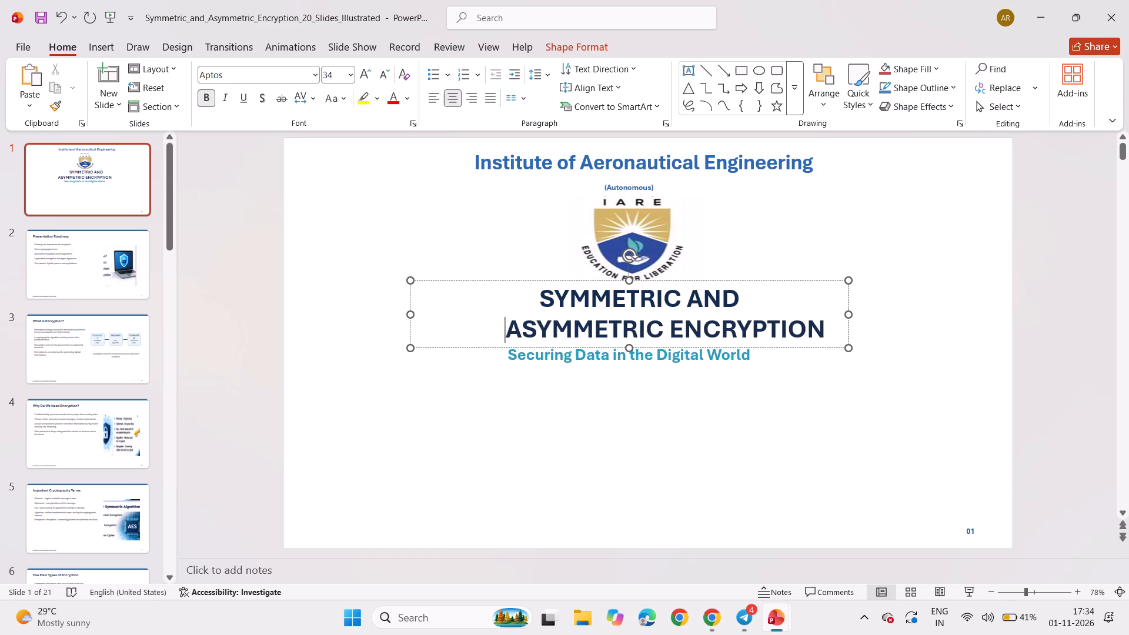
key(space)
key(space)
key(space)
key(space)
key(space)
key(space)
key(space)
key(space)
key(space)
key(space)
key(space)
key(space)
key(space)
key(space)
key(space)
key(space)
key(space)
key(space)
key(space)
key(space)
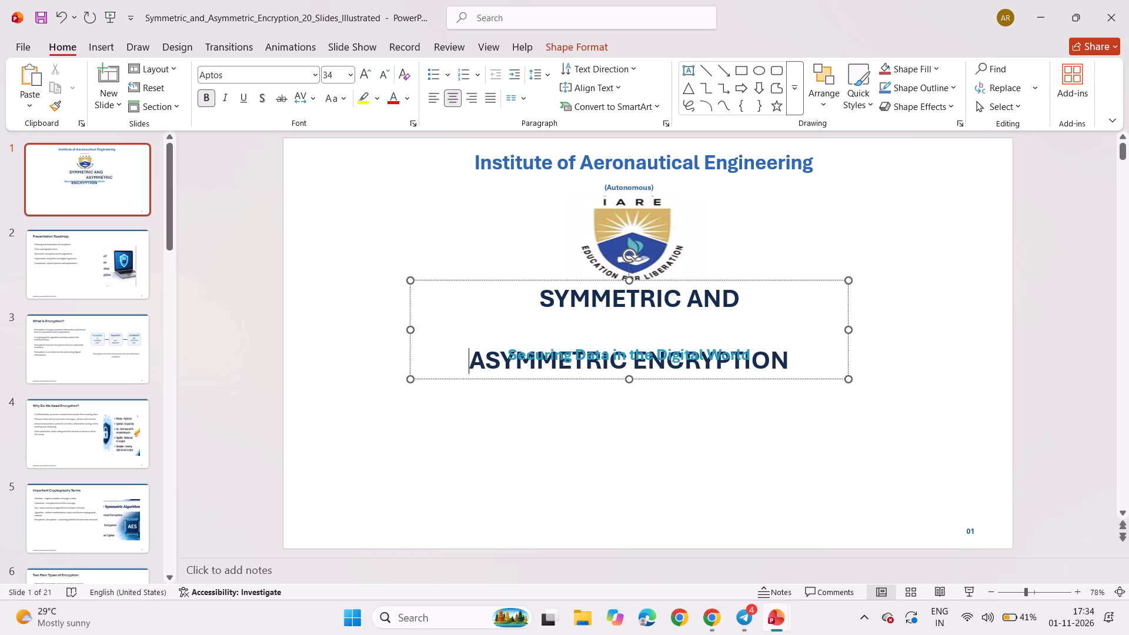
key(BackSpace)
key(BackSpace)
key(space)
key(BackSpace)
click(470, 359)
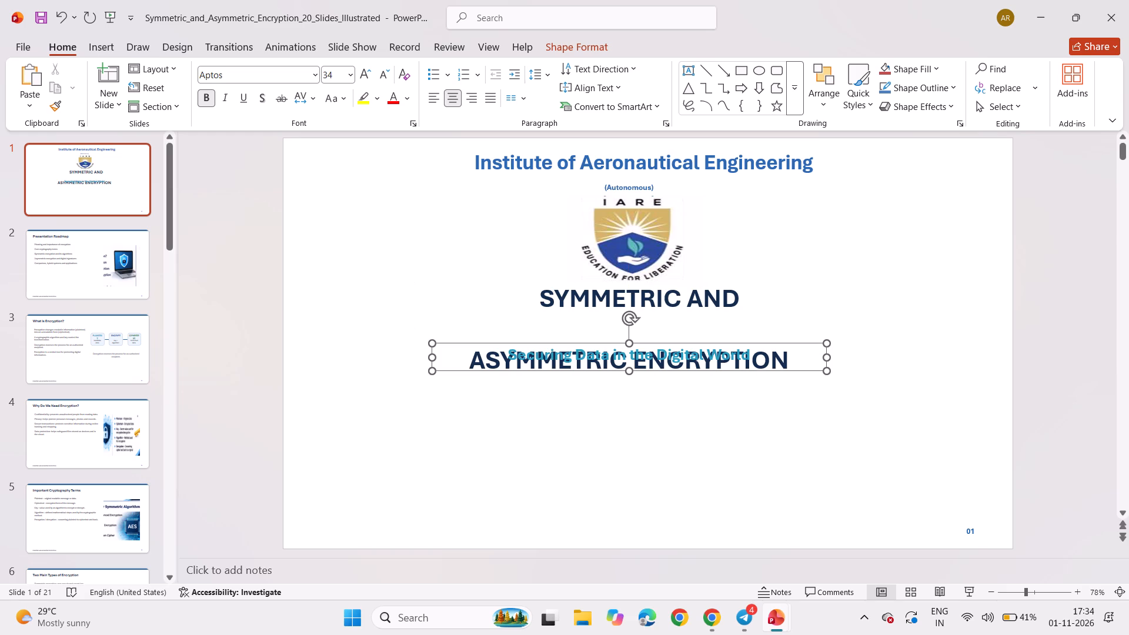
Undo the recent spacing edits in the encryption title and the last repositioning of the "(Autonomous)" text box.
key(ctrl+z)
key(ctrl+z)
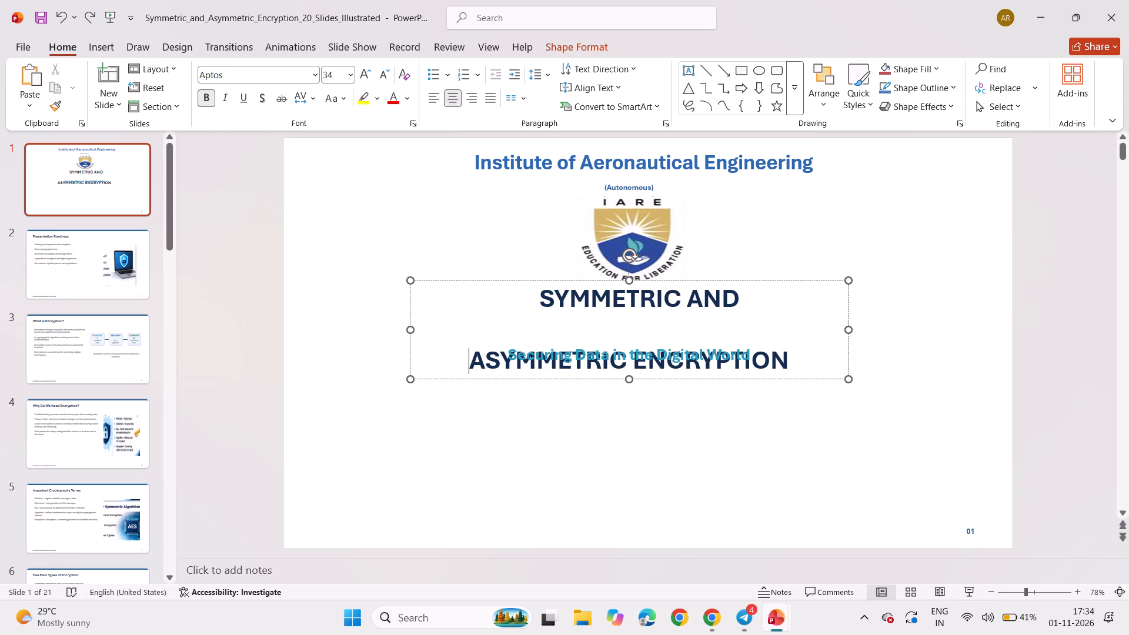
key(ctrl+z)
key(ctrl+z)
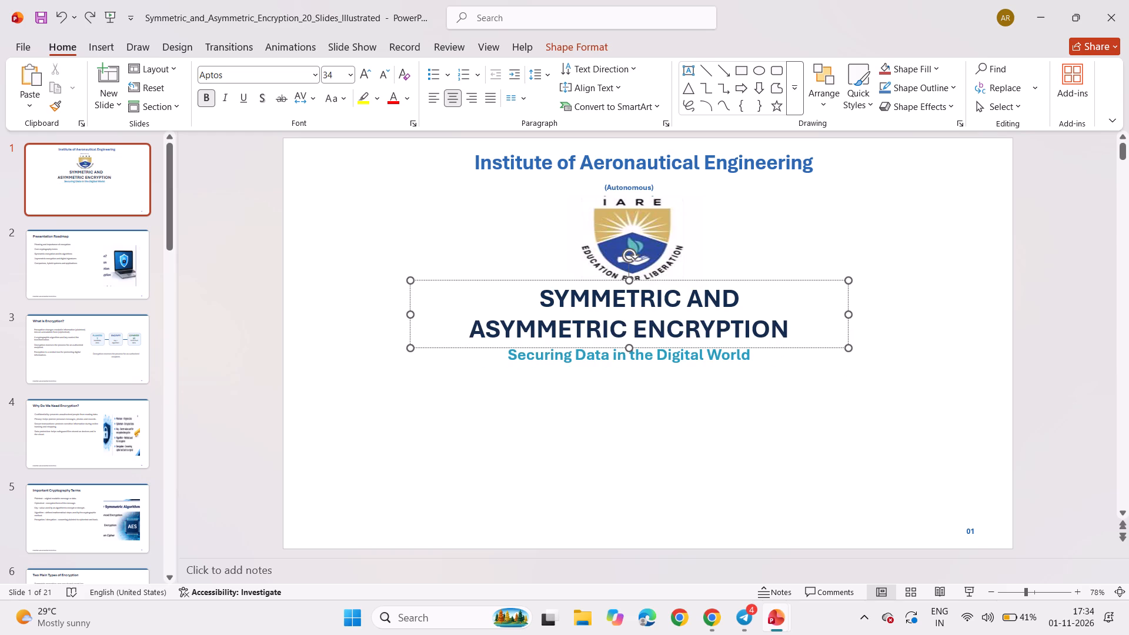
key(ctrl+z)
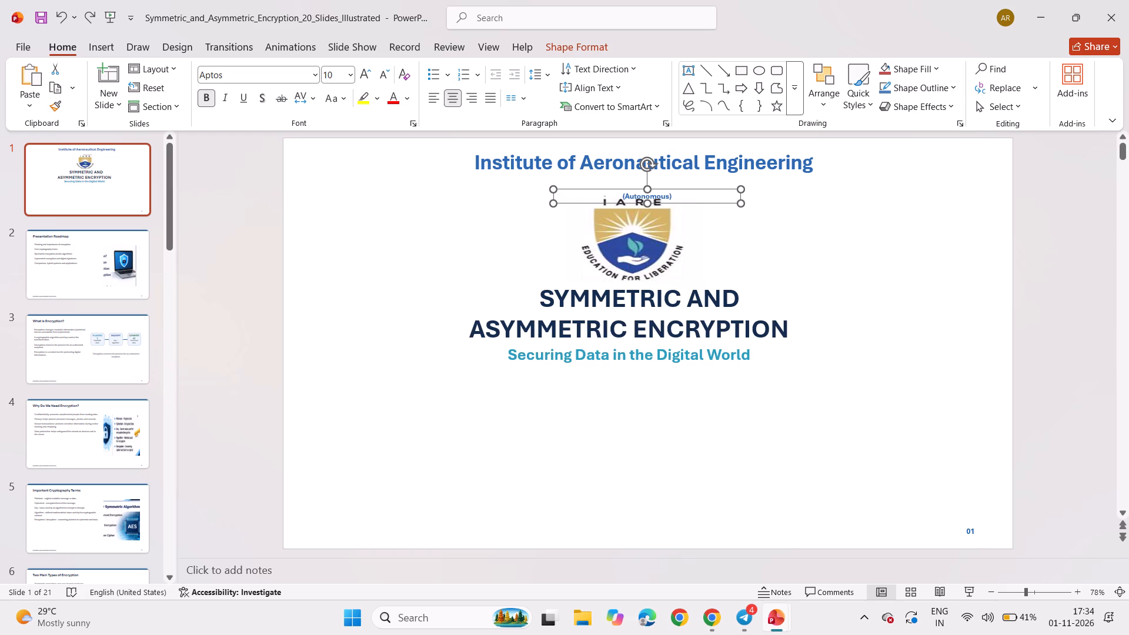
Move the "(Autonomous)" text box to sit centred between the institute heading and the IARE logo.
click(712, 232)
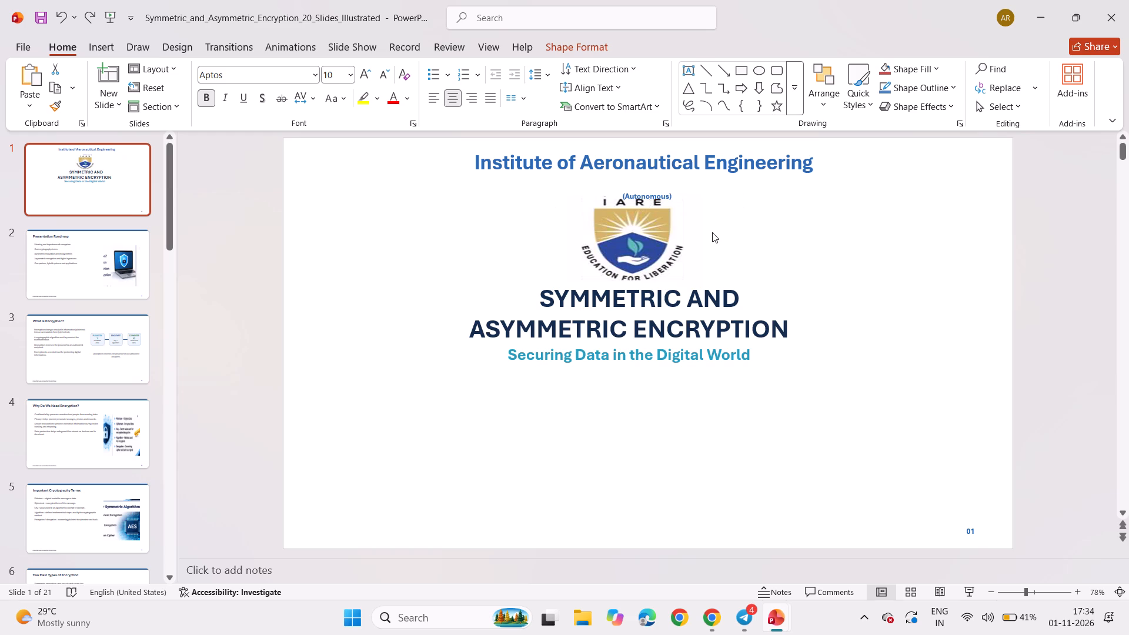
click(658, 193)
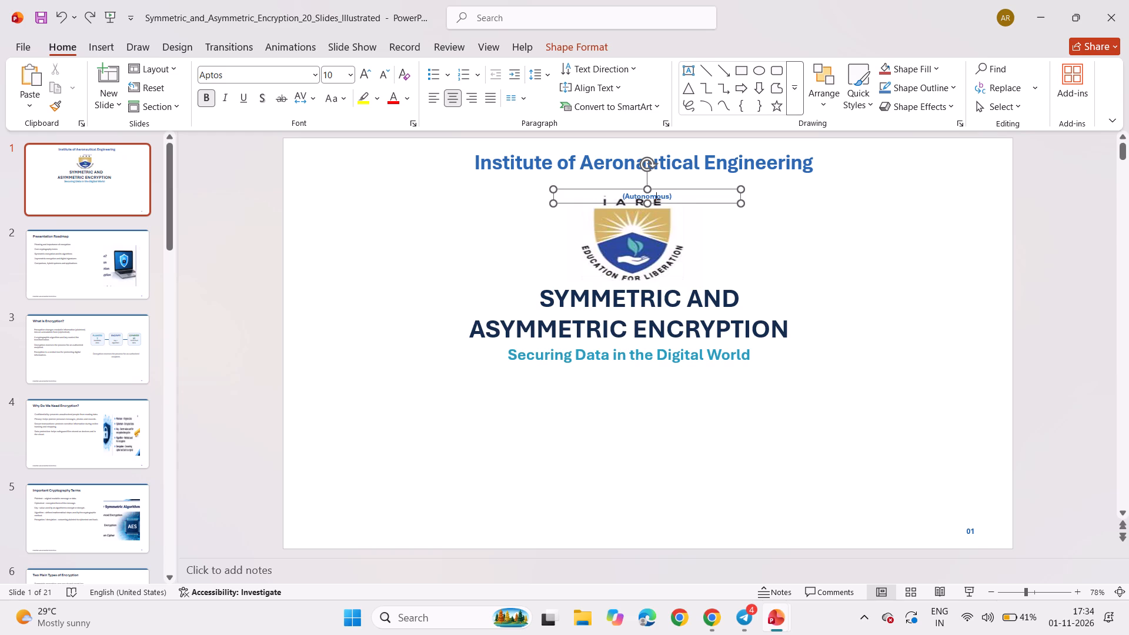
drag(671, 188, 652, 182)
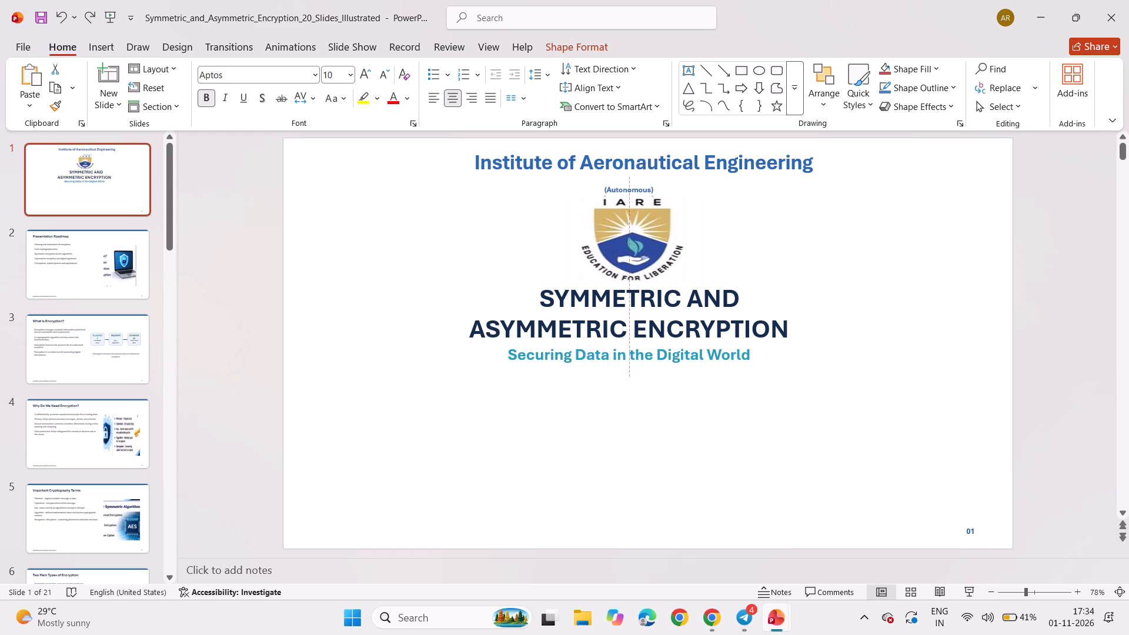
drag(652, 182, 651, 178)
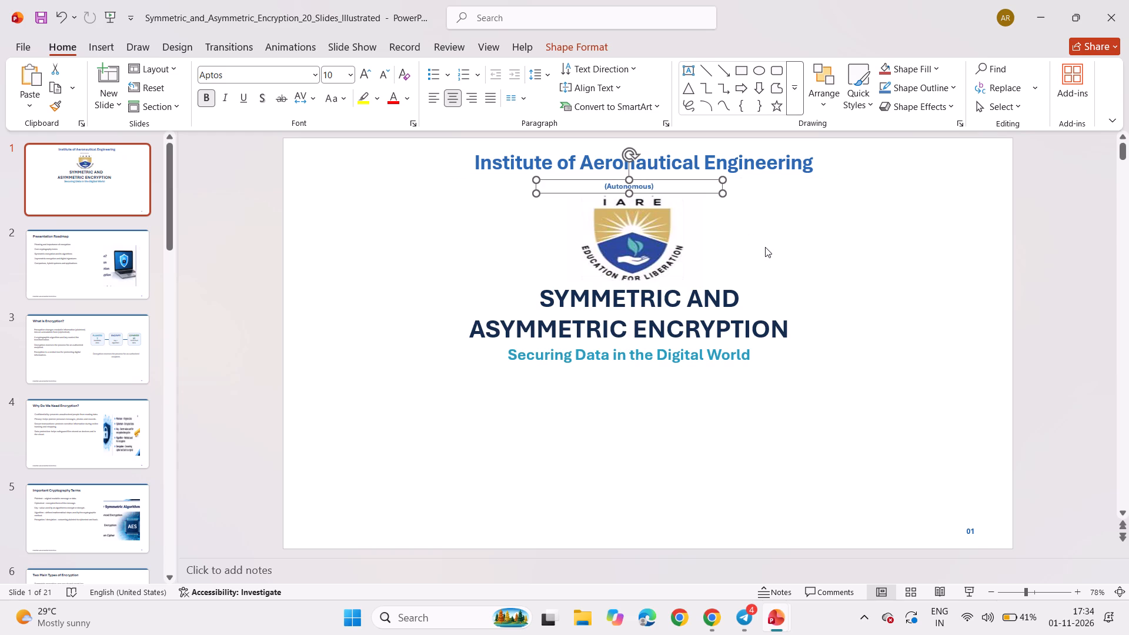
click(765, 247)
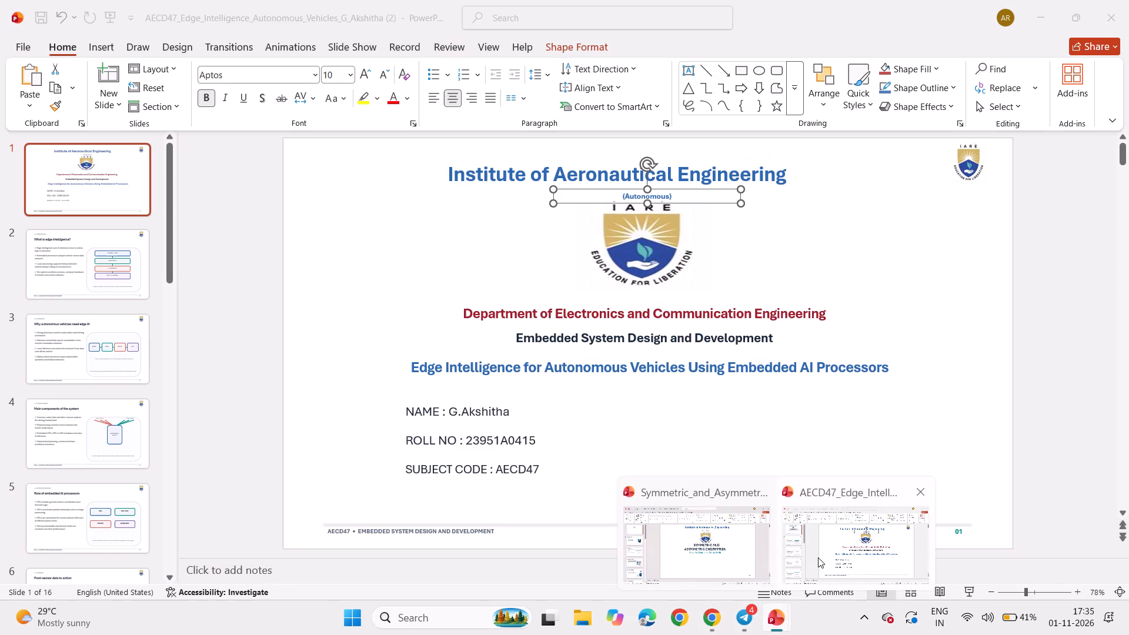
Switch to the AECD47 presentation and copy the "Department of Electronics and Communication Engineering" line from its title slide.
click(818, 557)
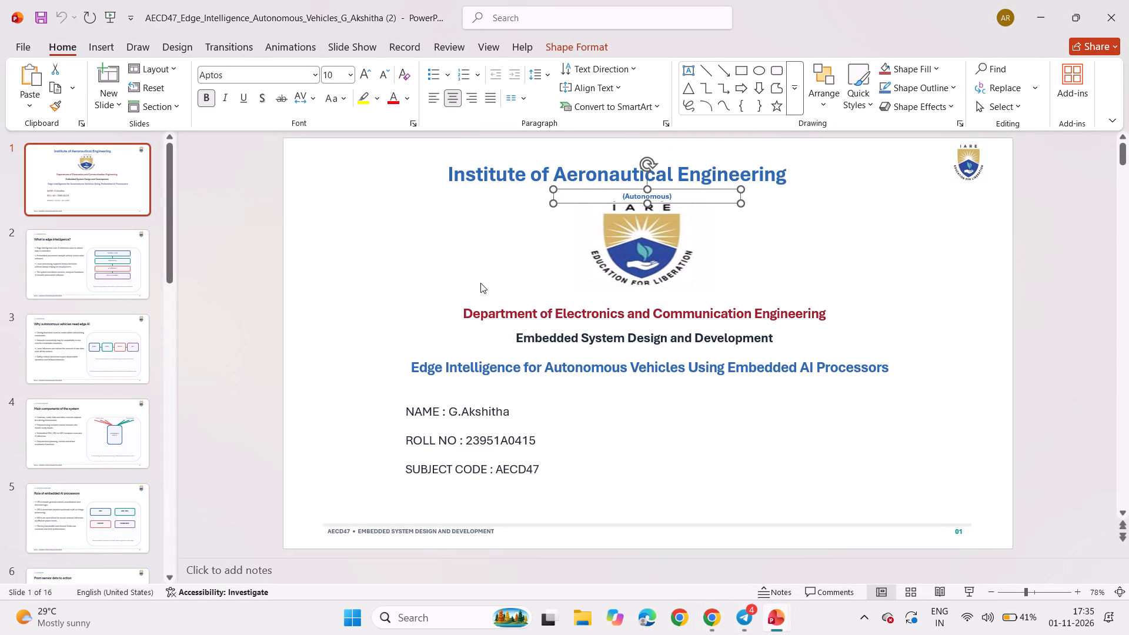
drag(463, 312, 814, 319)
key(ctrl+c)
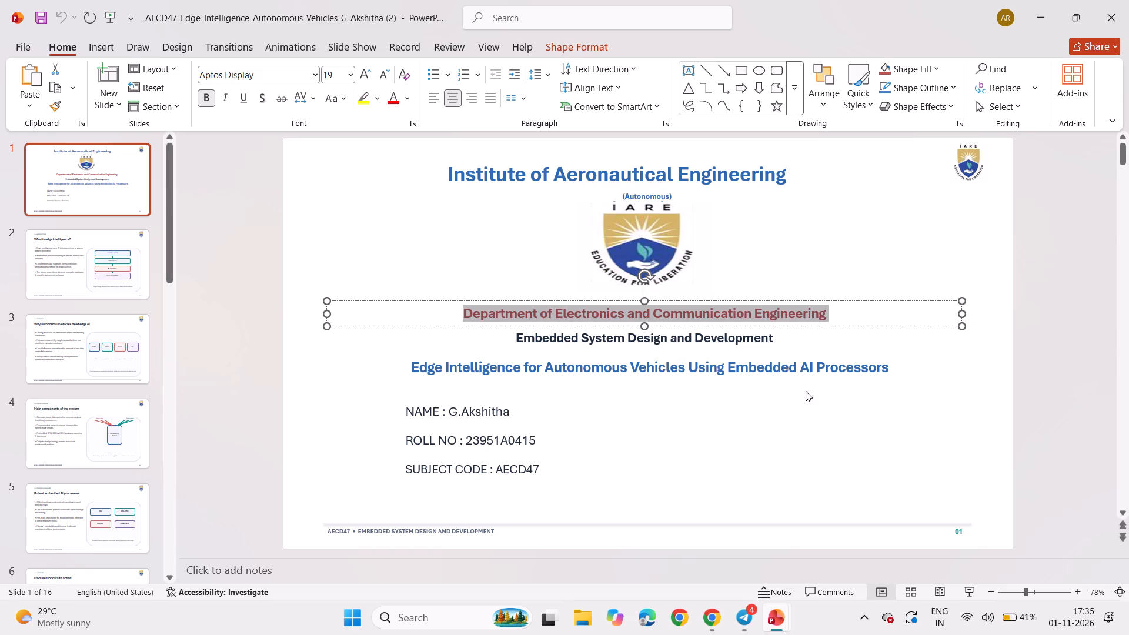
Back in the encryption presentation, delete the "SYMMETRIC AND ASYMMETRIC ENCRYPTION" title text and the "Securing Data in the Digital World" subtitle text.
click(740, 560)
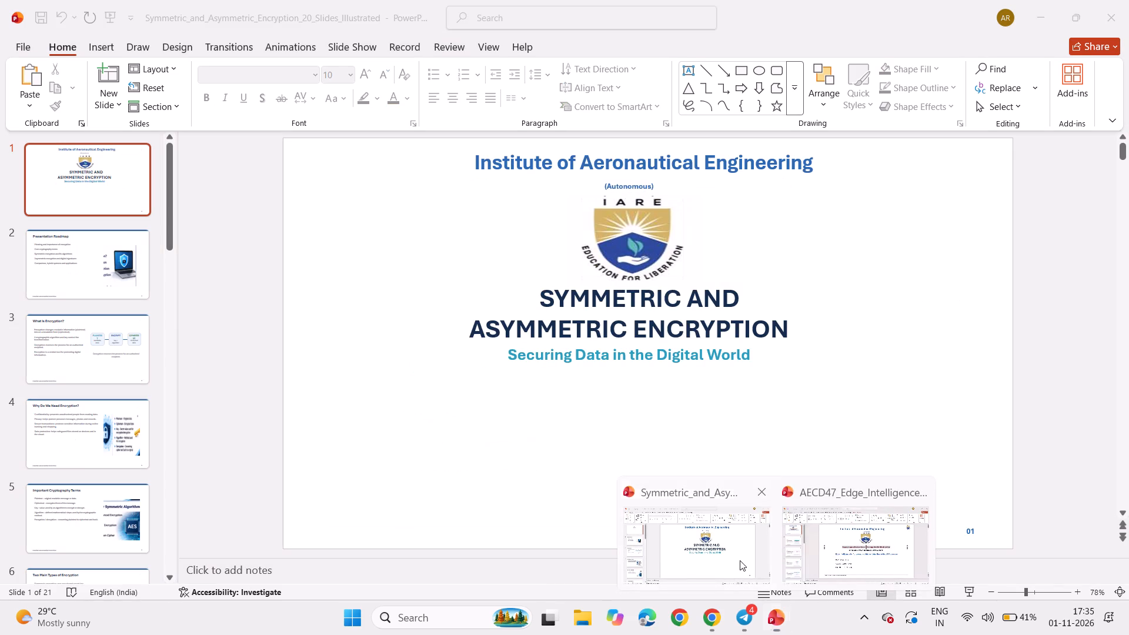
click(540, 293)
drag(540, 293, 724, 337)
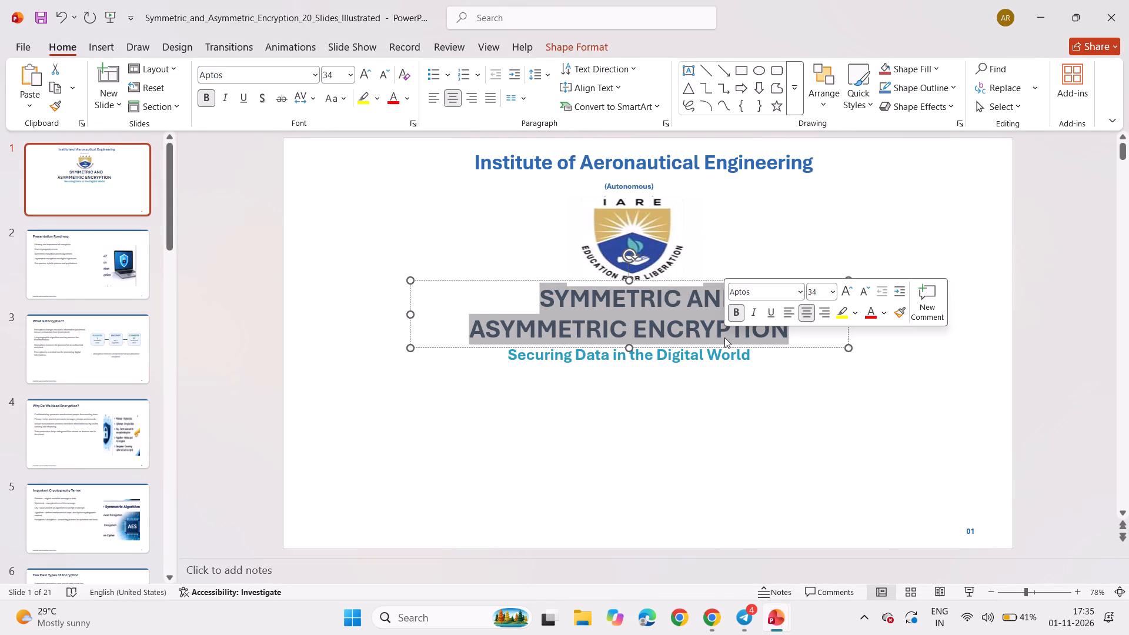
key(BackSpace)
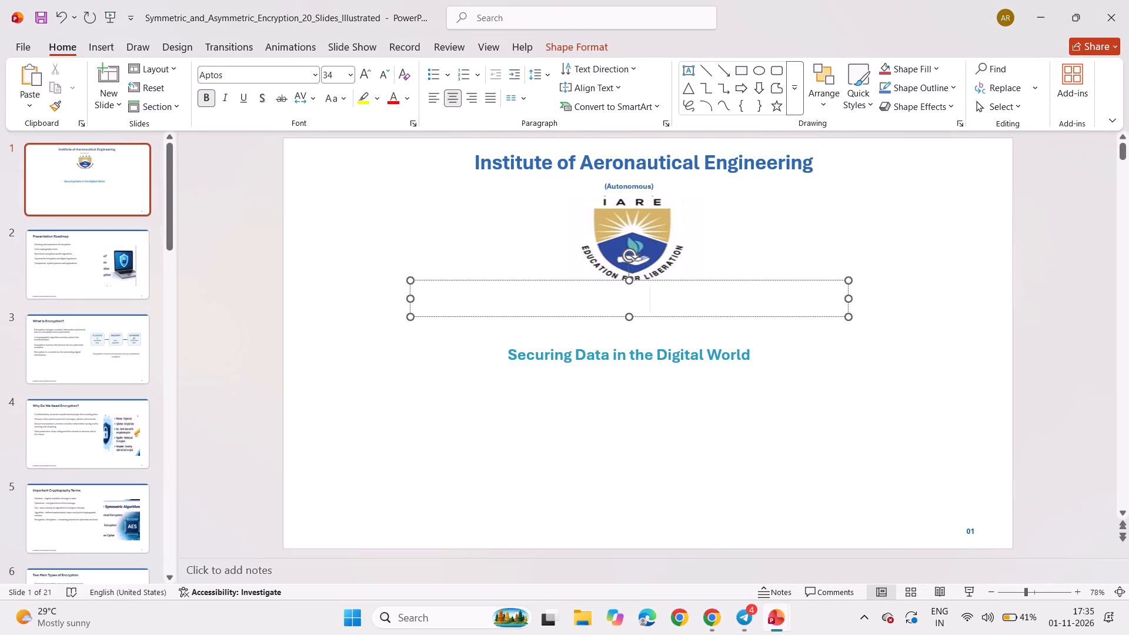
drag(509, 355, 810, 350)
key(BackSpace)
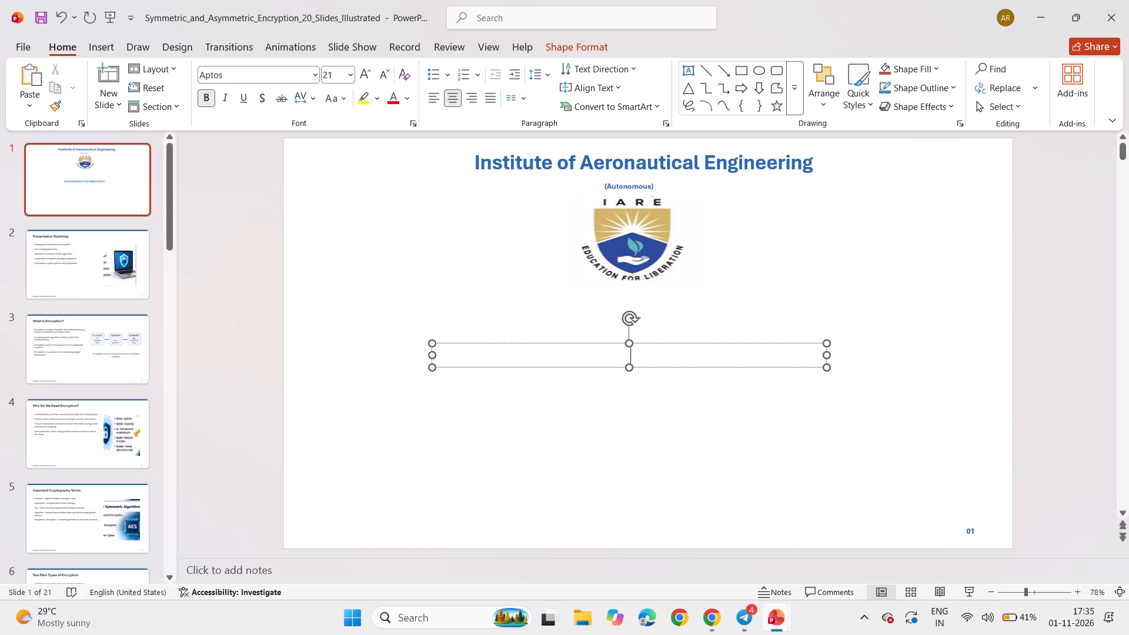
Paste the copied department line into the emptied title box below the logo and set its font size to 20.
click(557, 306)
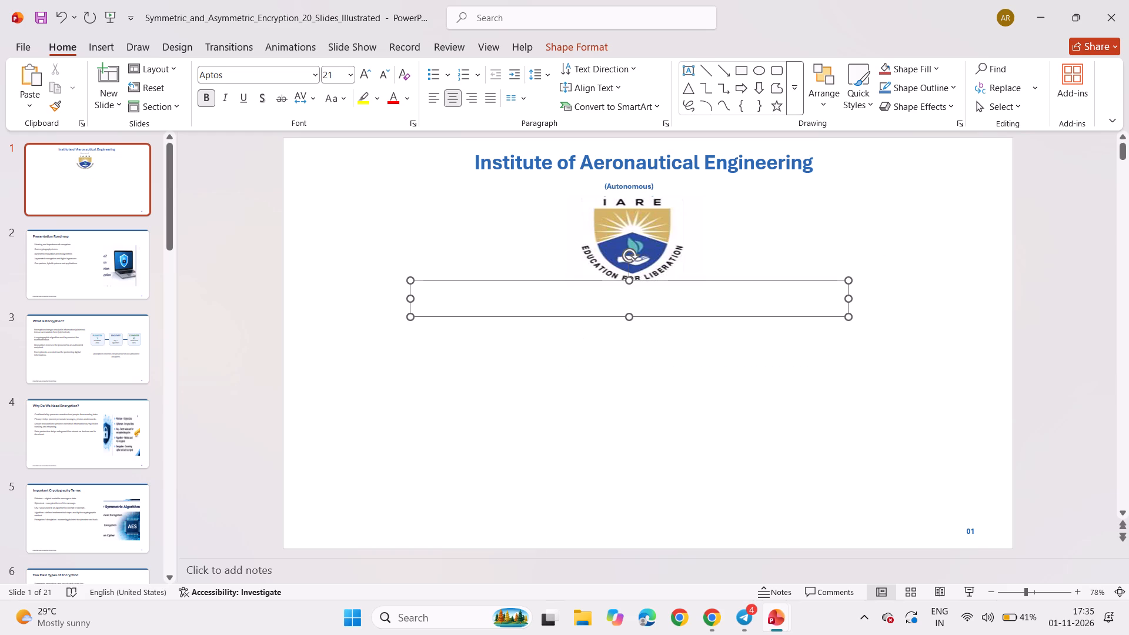
key(ctrl+v)
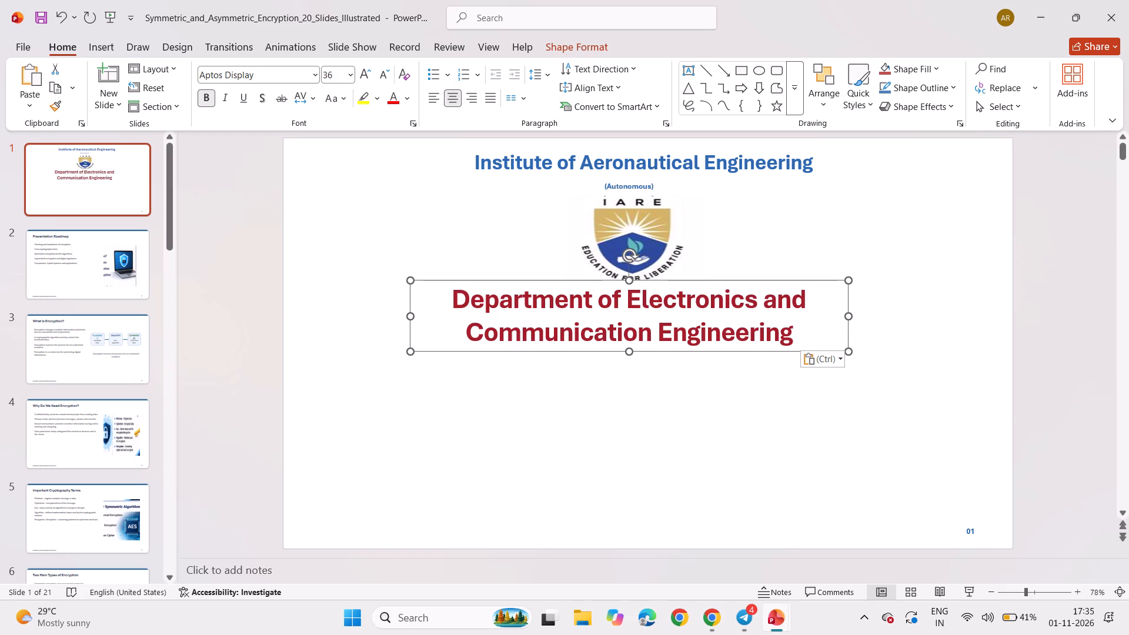
click(470, 329)
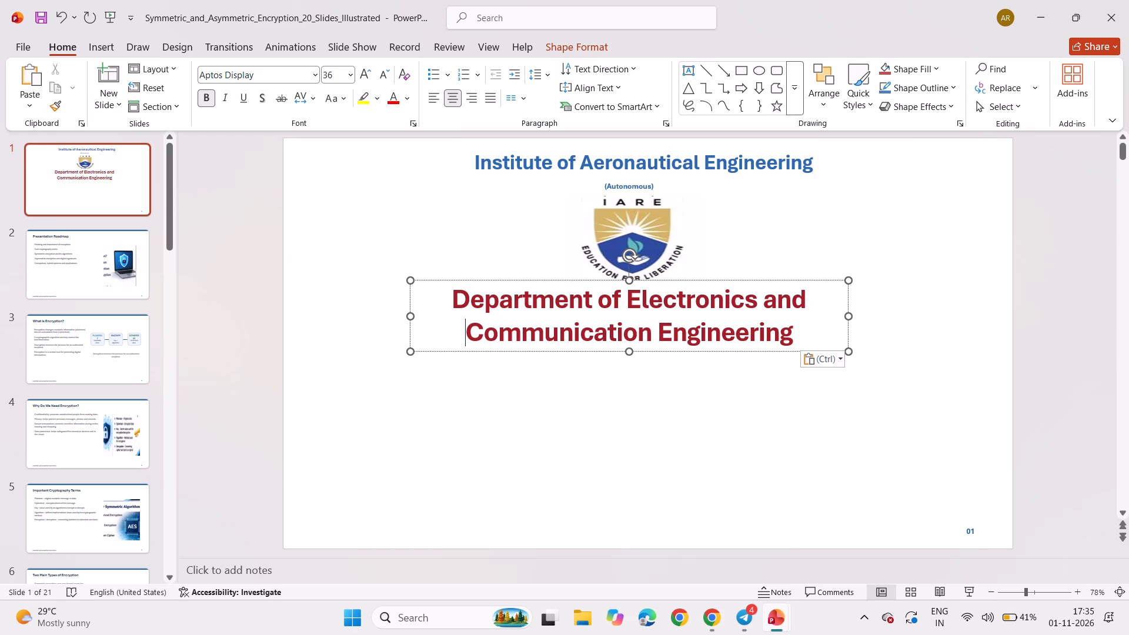
drag(453, 298, 741, 329)
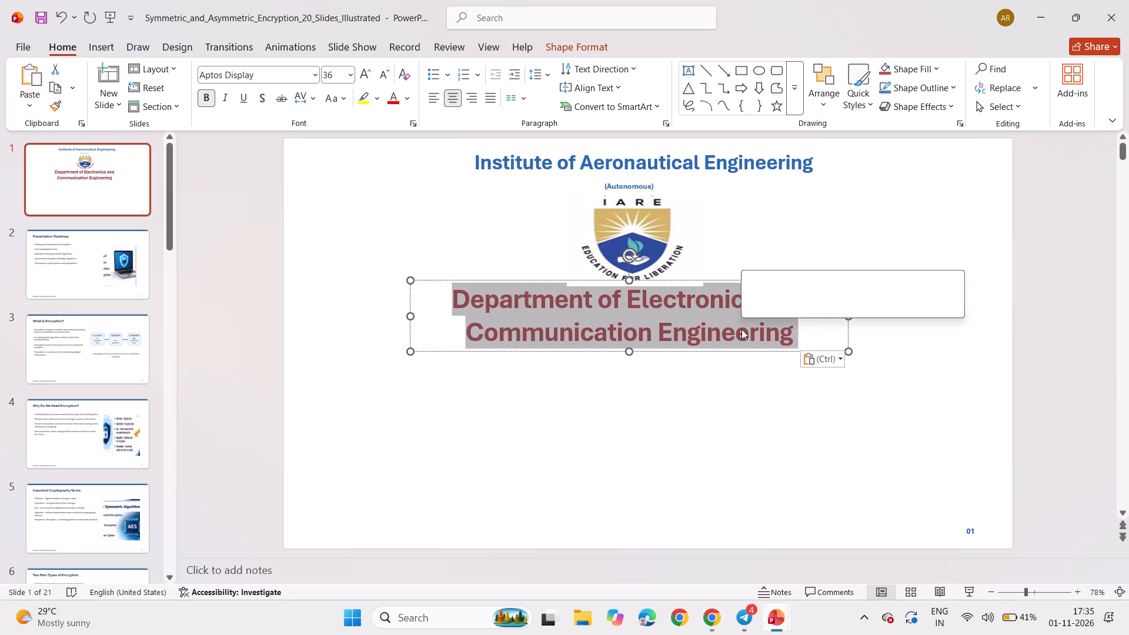
click(849, 282)
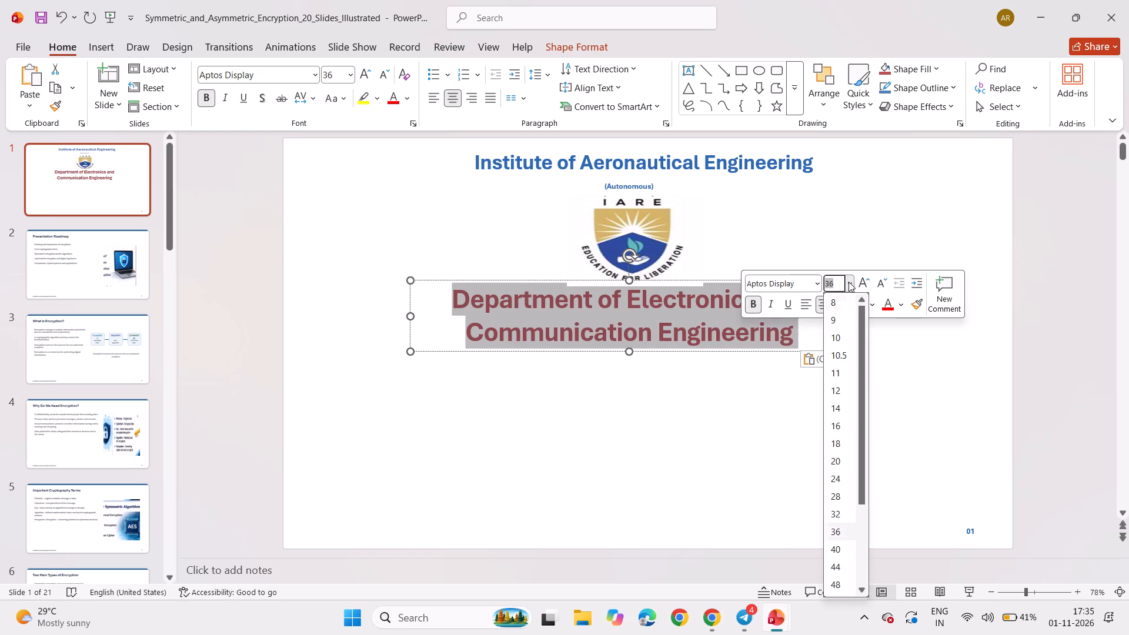
click(843, 463)
click(932, 413)
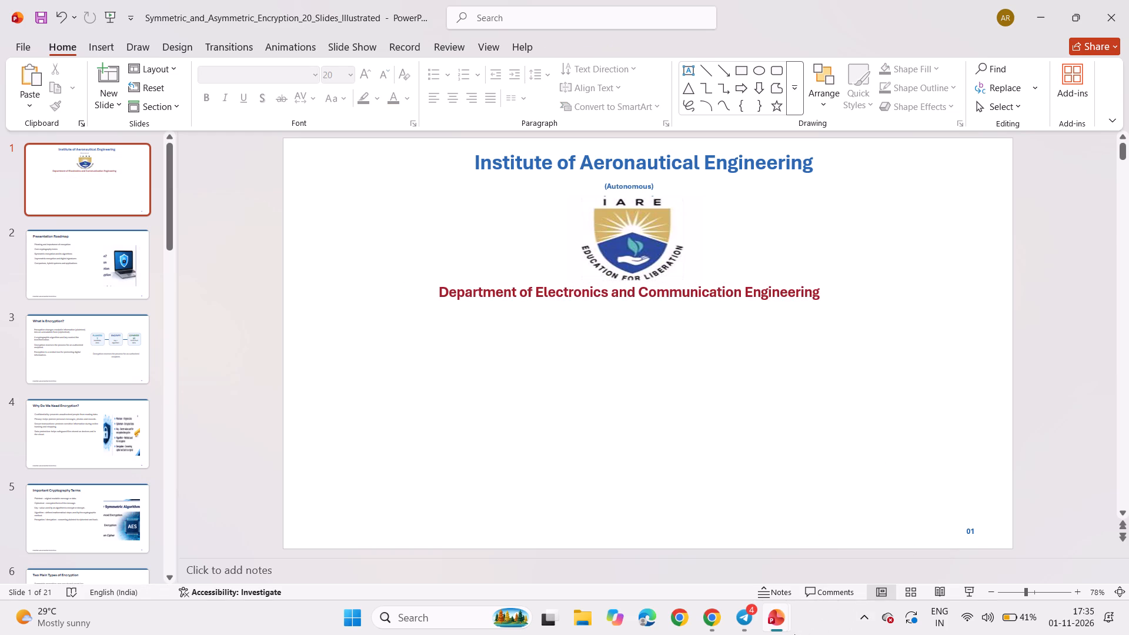
Copy the "Embedded System Design and Development" line from the AECD47 title slide and paste it below the department line in the encryption presentation.
click(846, 543)
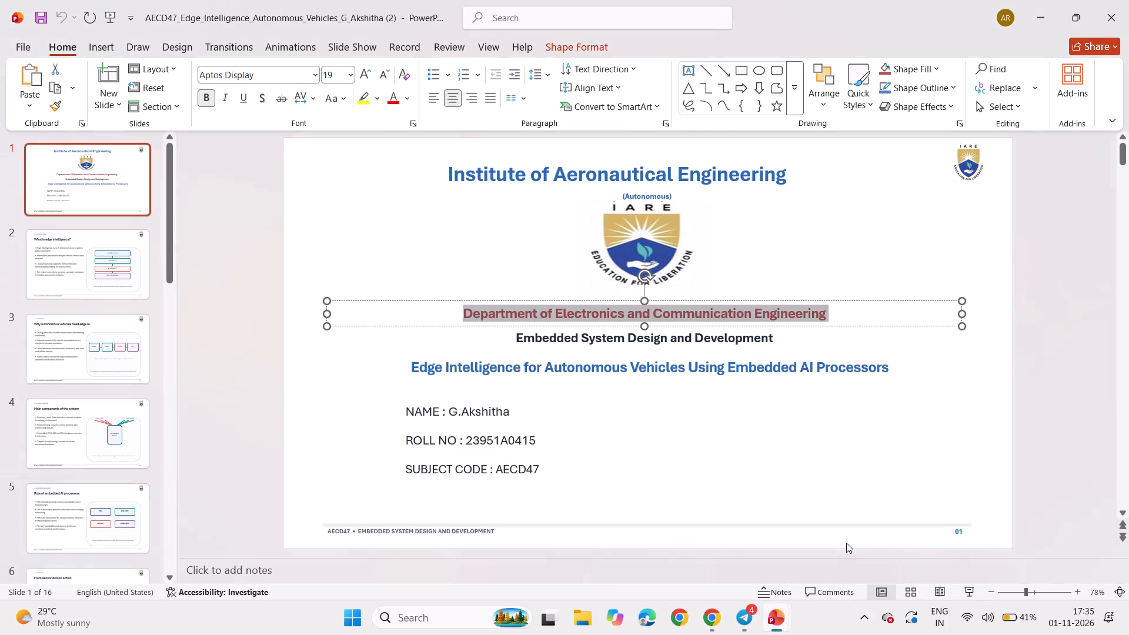
click(744, 470)
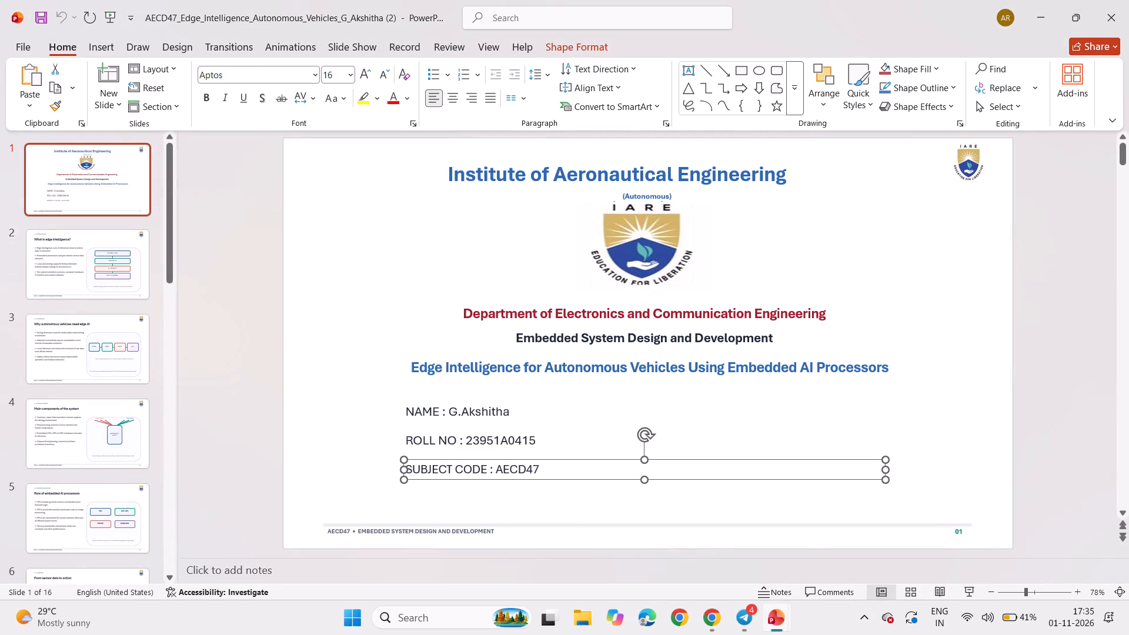
drag(516, 337, 742, 337)
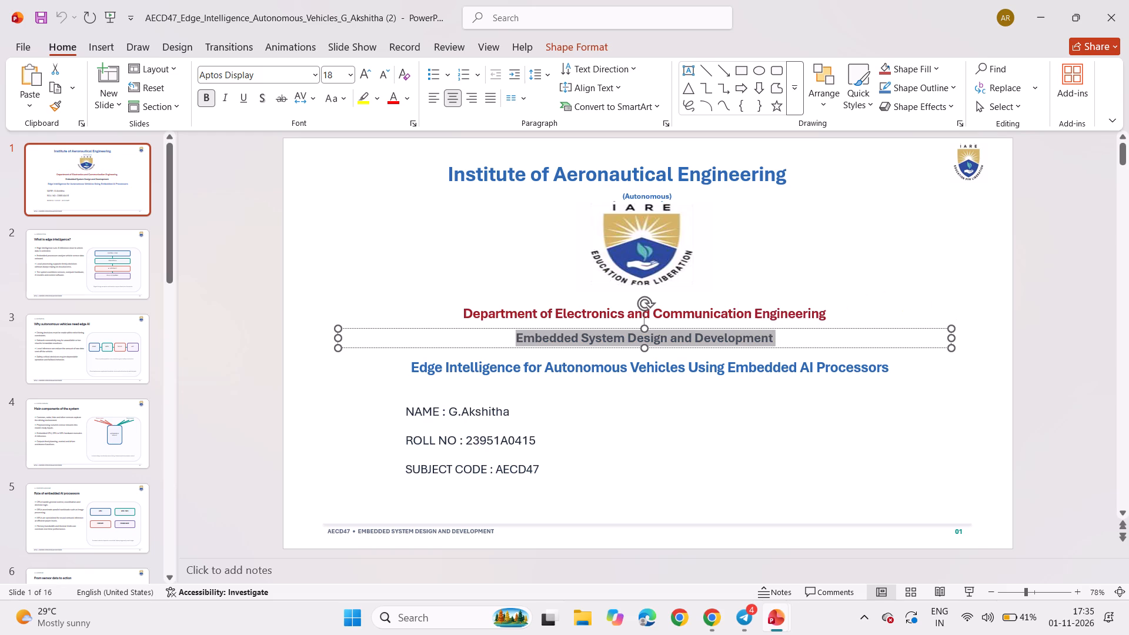
key(ctrl+c)
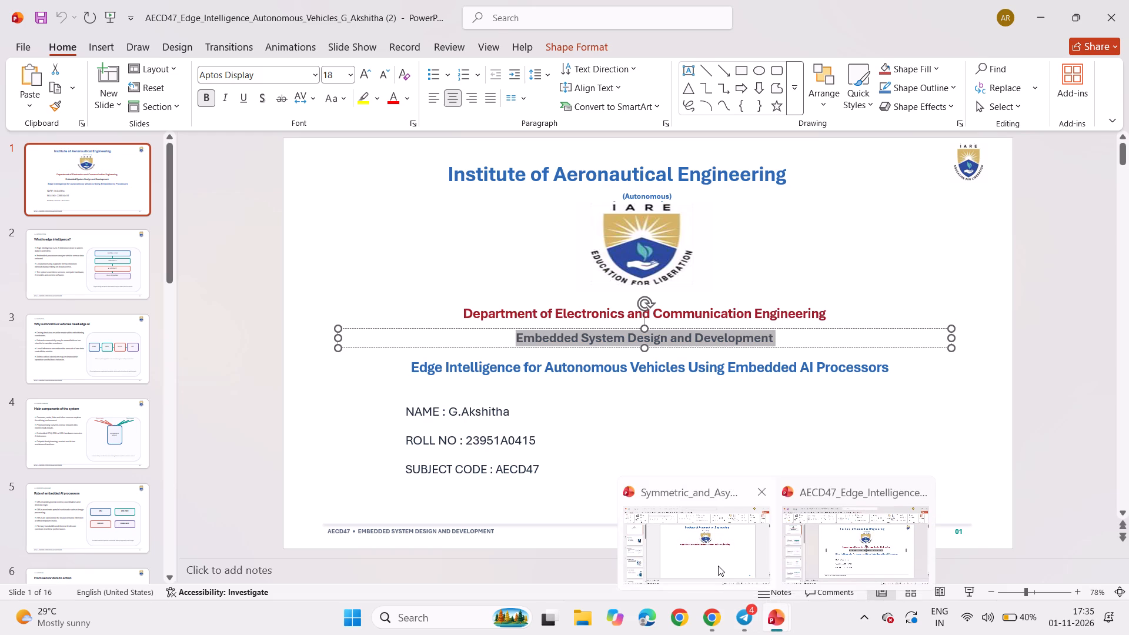
click(717, 565)
click(580, 322)
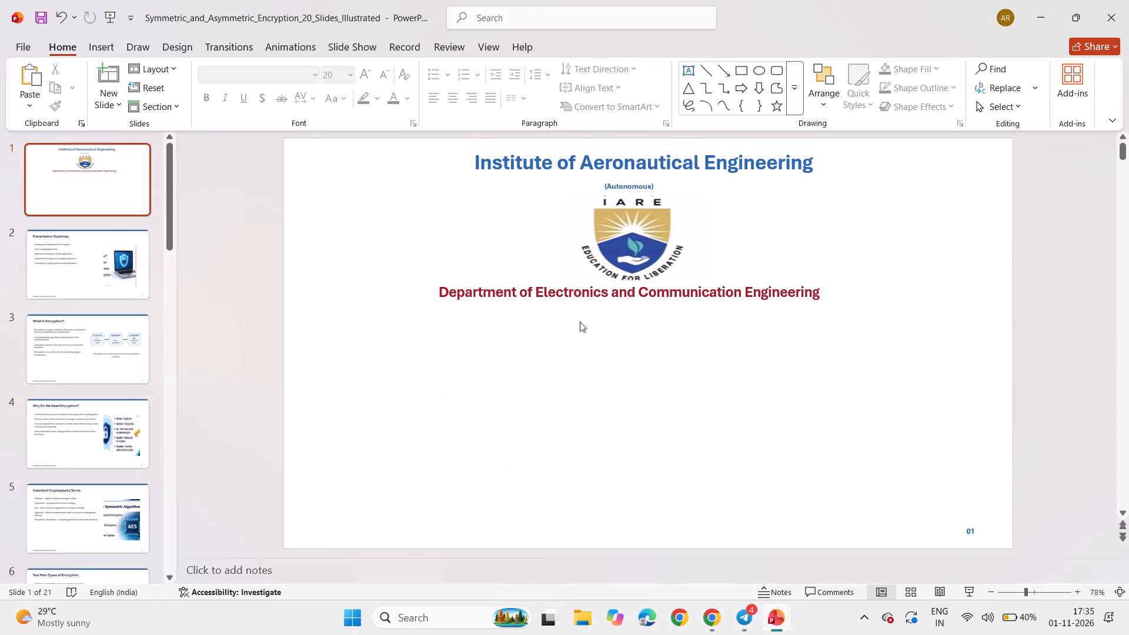
key(ctrl+v)
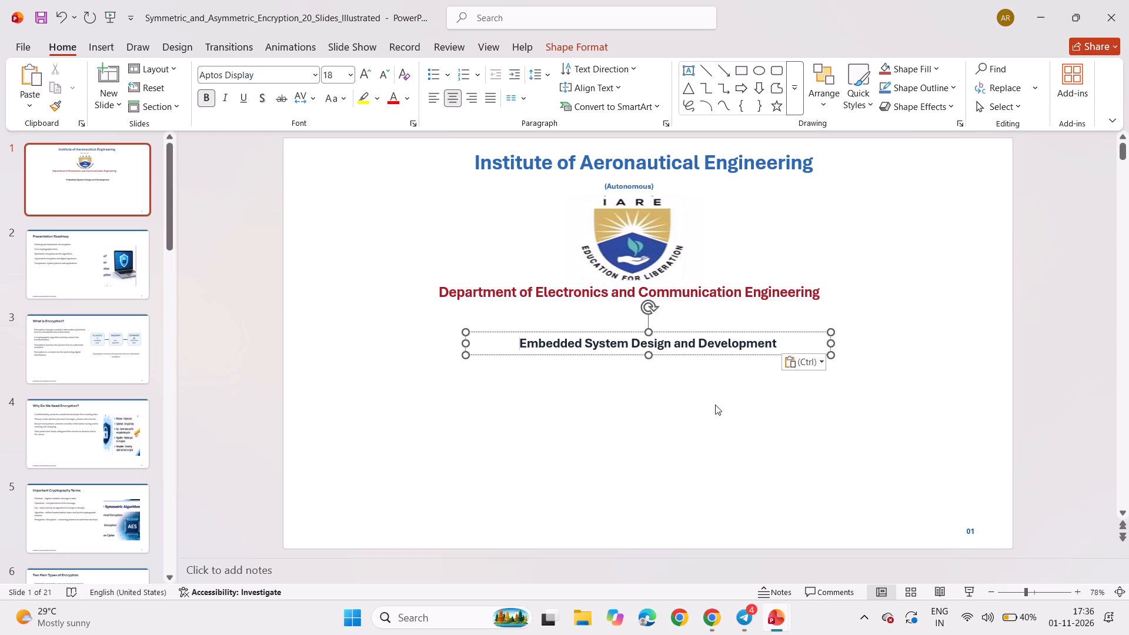
Replace the "Embedded System Design and Development" text with "Network Security and Asymmetric Encryption".
click(782, 345)
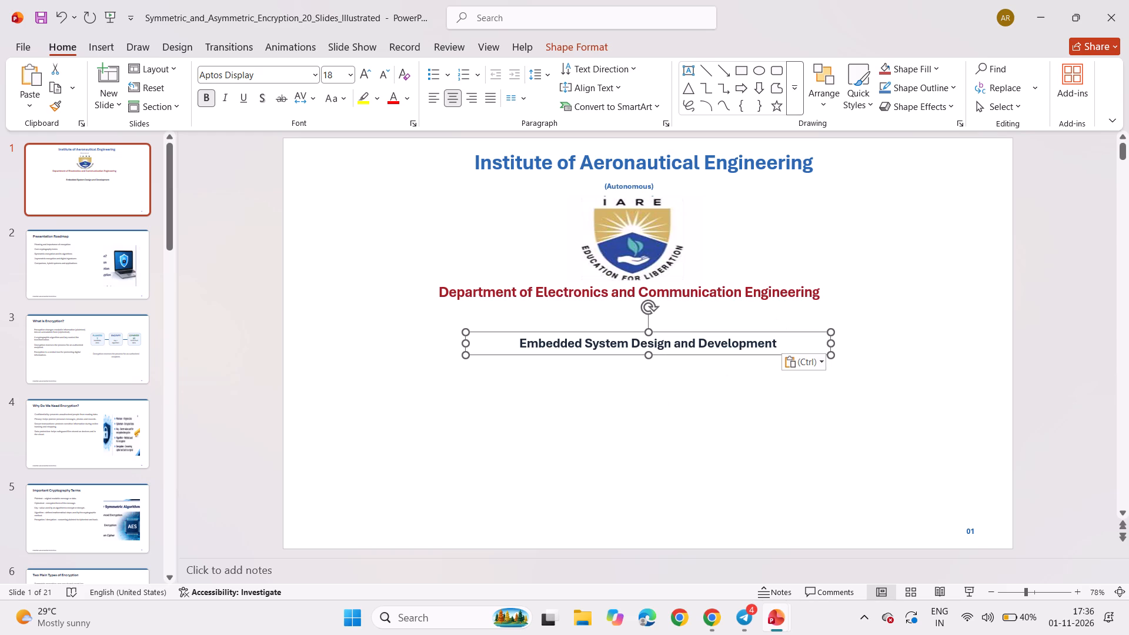
click(770, 340)
click(775, 340)
key(BackSpace)
key(BackSpace)
key(BackSpace)
key(BackSpace)
key(BackSpace)
key(BackSpace)
key(BackSpace)
key(BackSpace)
key(BackSpace)
key(BackSpace)
key(BackSpace)
key(BackSpace)
key(BackSpace)
key(BackSpace)
key(BackSpace)
key(BackSpace)
key(BackSpace)
key(BackSpace)
key(BackSpace)
key(BackSpace)
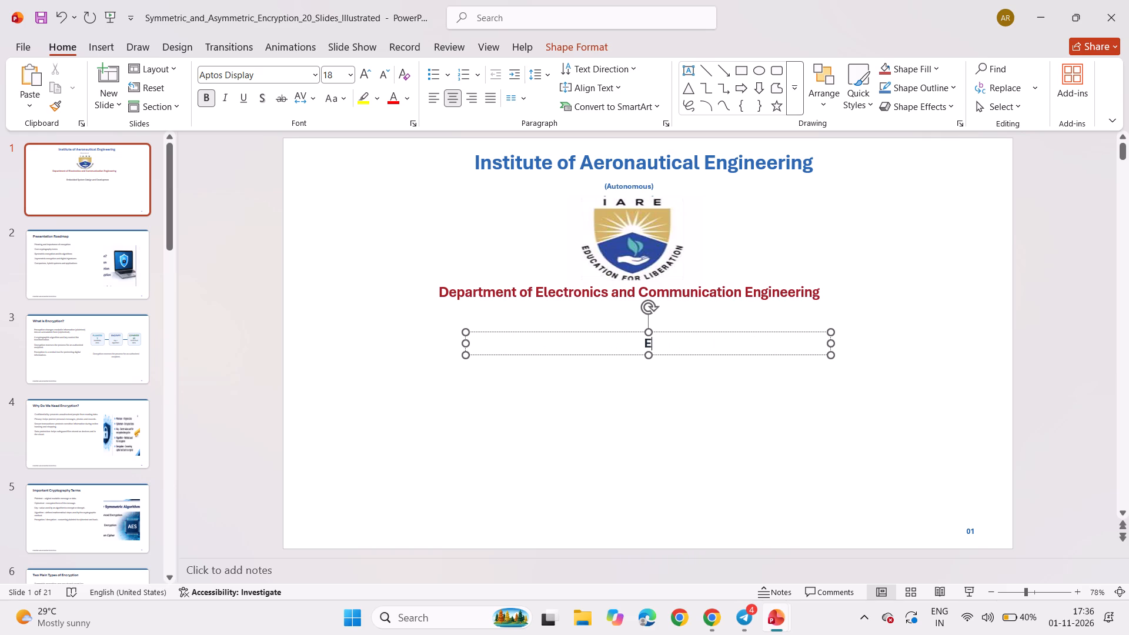
key(BackSpace)
key(n)
key(e)
text(twork)
key(space)
key(s)
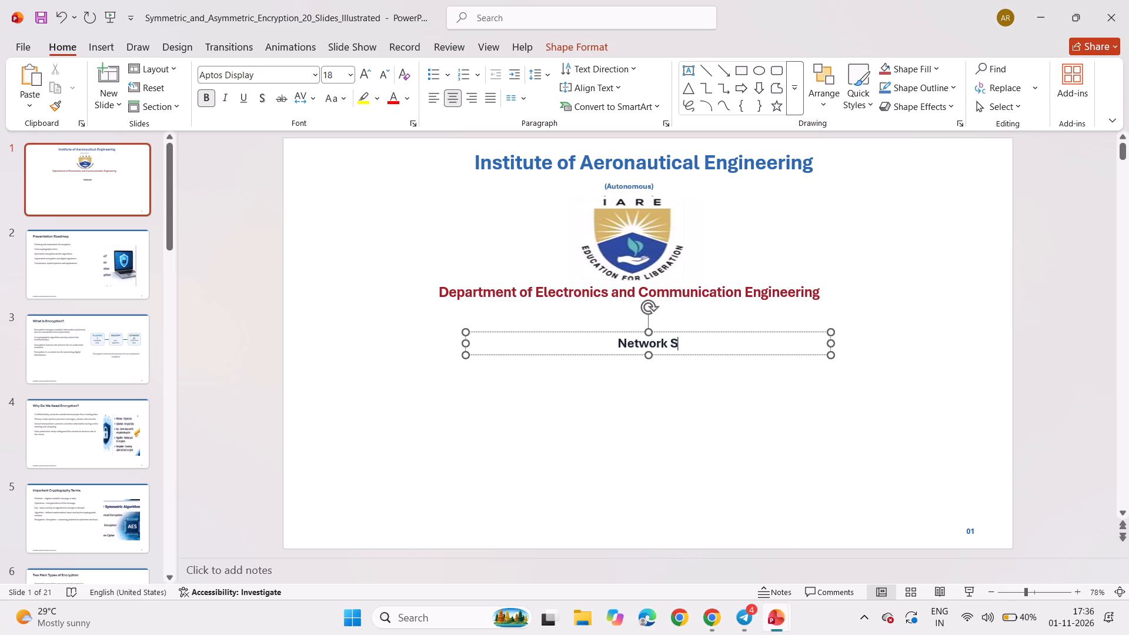
text(ecurity)
key(space)
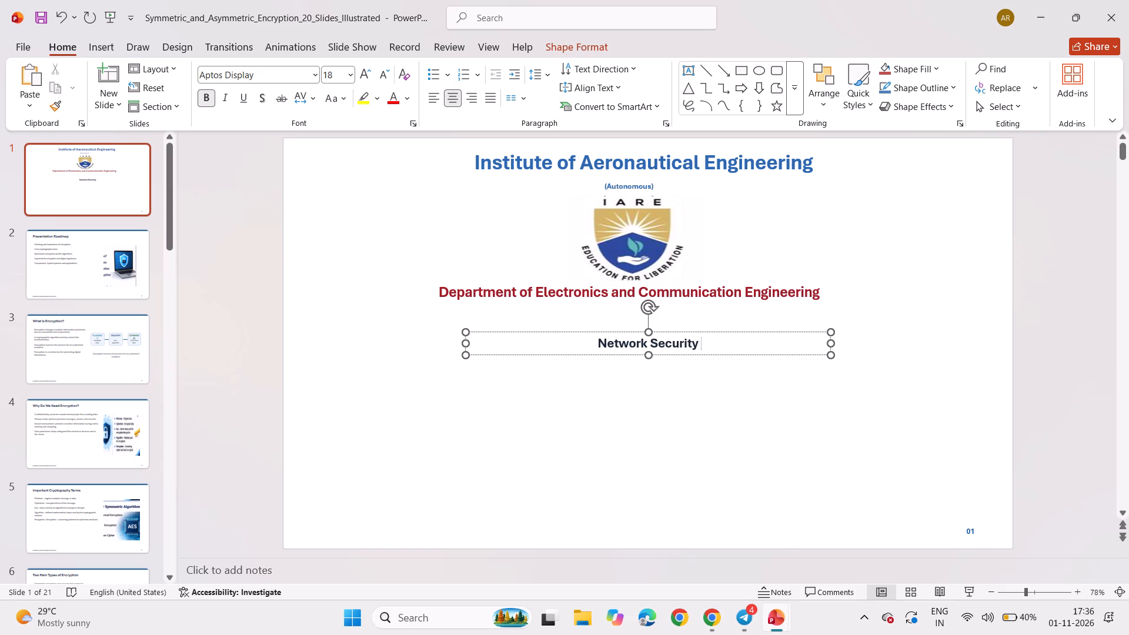
text(and)
key(space)
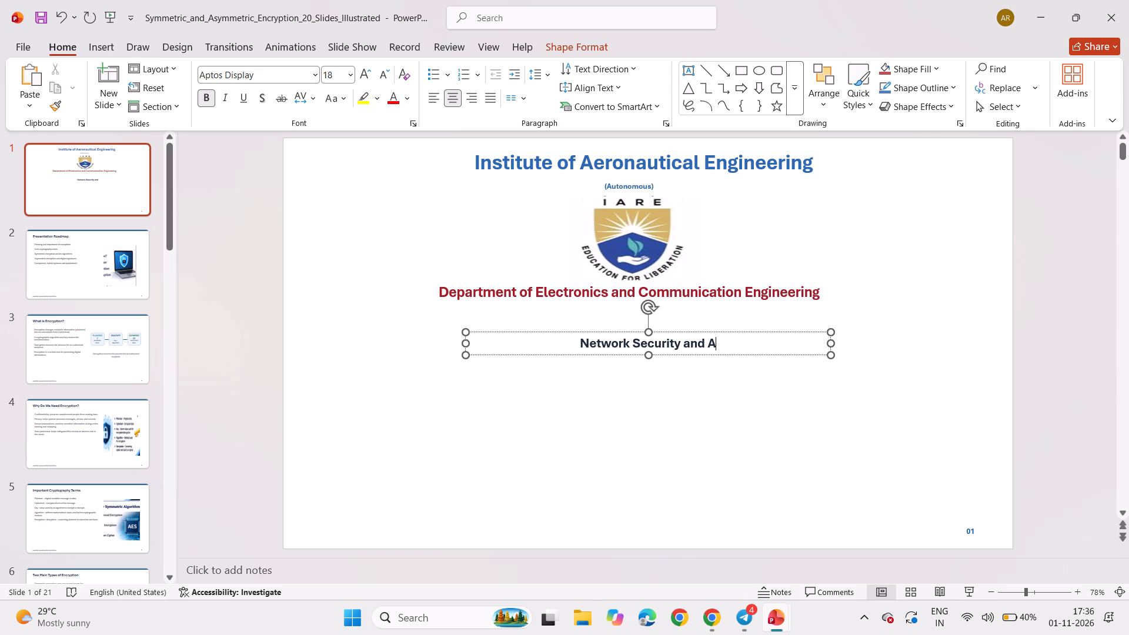
text(symmetric)
key(space)
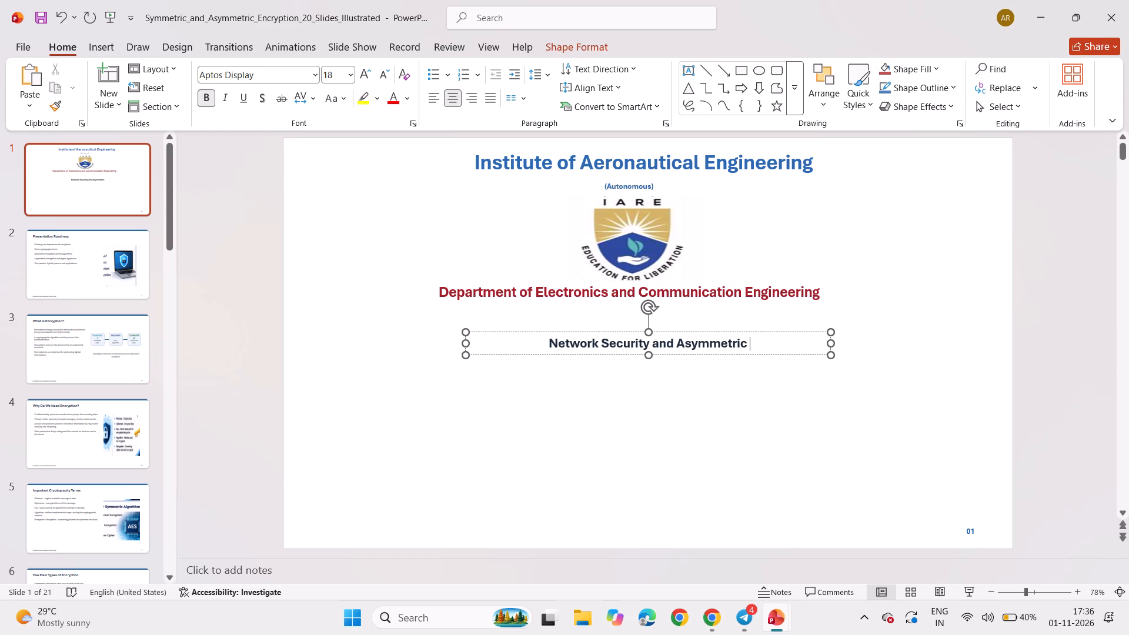
text(ncryption)
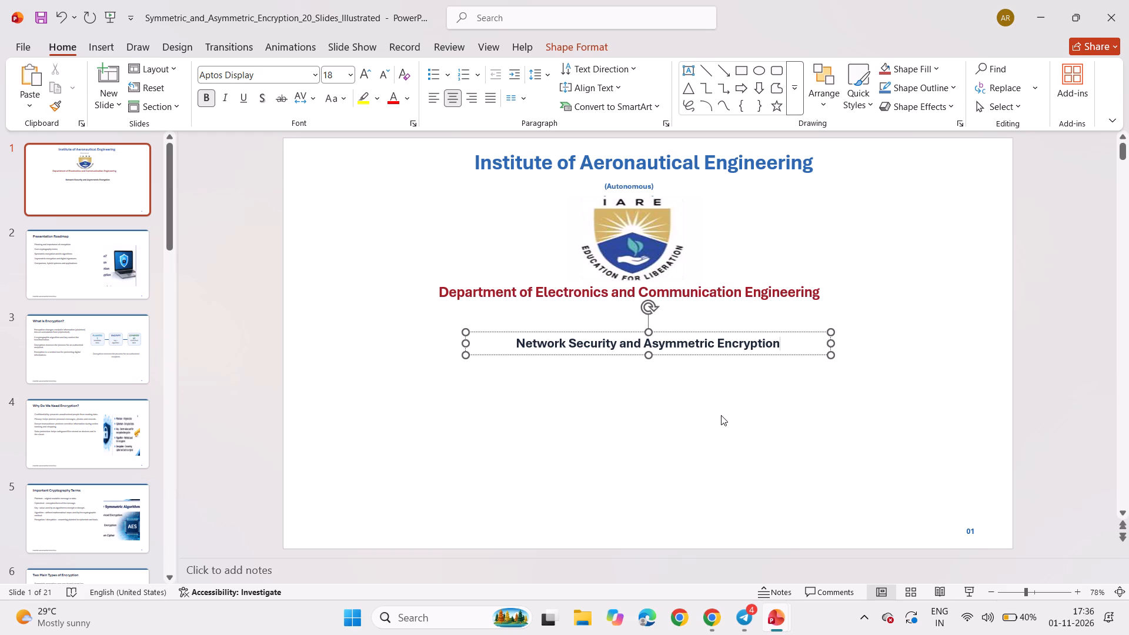
Change the subject line on the title slide to read "Network Security and Cryptography".
key(BackSpace)
key(BackSpace)
key(BackSpace)
key(BackSpace)
key(BackSpace)
key(BackSpace)
key(BackSpace)
key(BackSpace)
key(BackSpace)
key(BackSpace)
key(BackSpace)
key(BackSpace)
key(BackSpace)
key(BackSpace)
key(BackSpace)
key(BackSpace)
key(BackSpace)
key(BackSpace)
key(BackSpace)
key(BackSpace)
key(BackSpace)
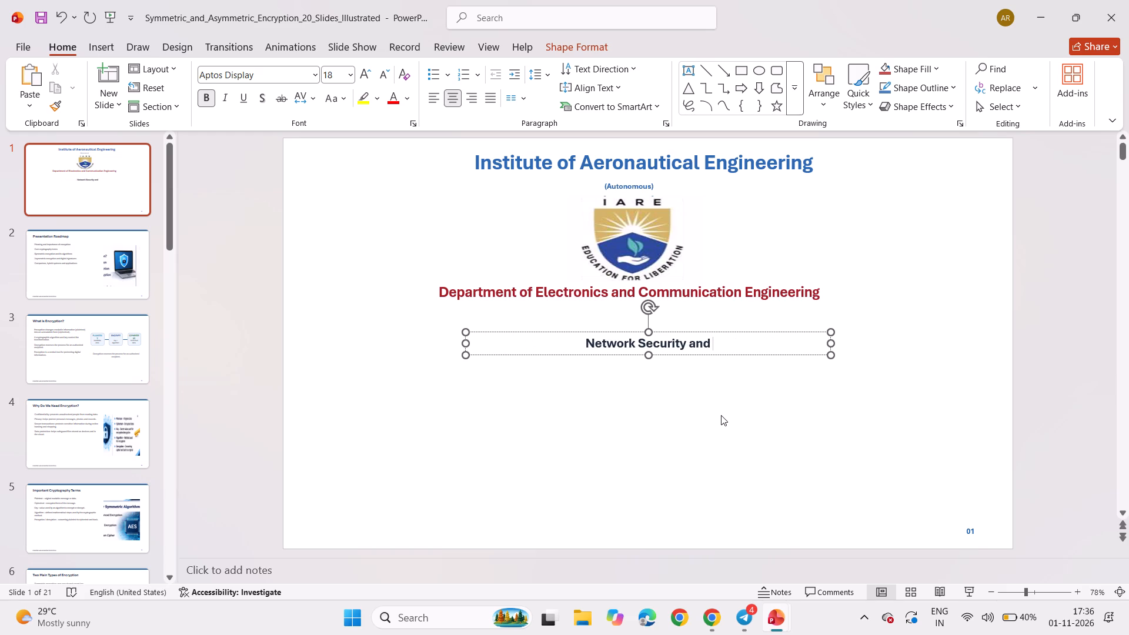
text(CRY)
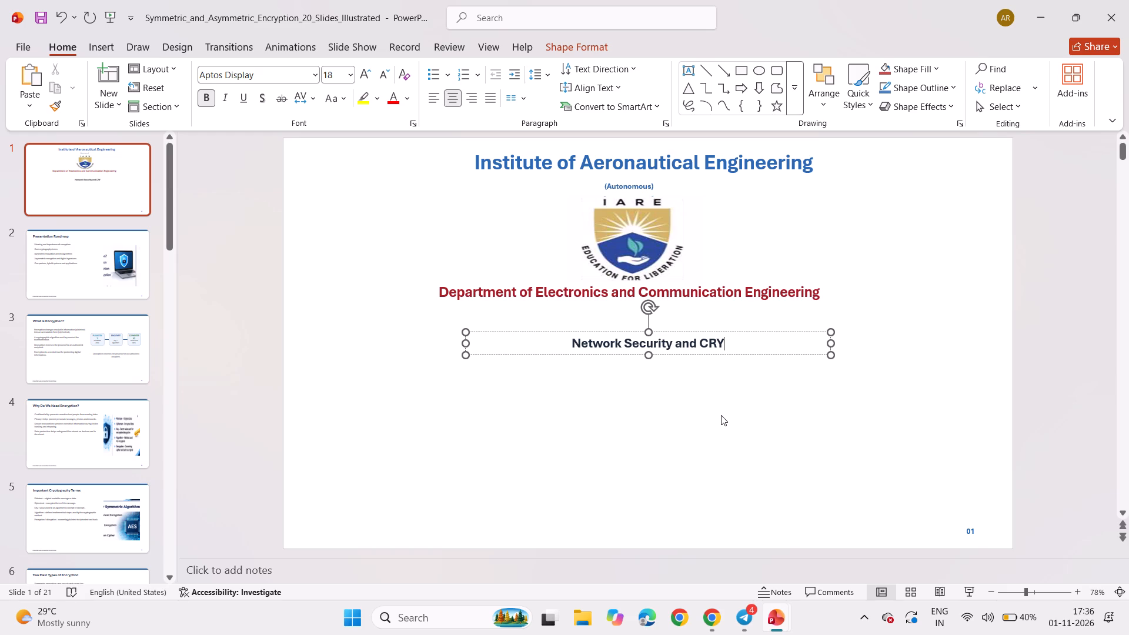
key(BackSpace)
key(BackSpace)
text(ryp)
text(tographjy)
key(BackSpace)
key(BackSpace)
key(y)
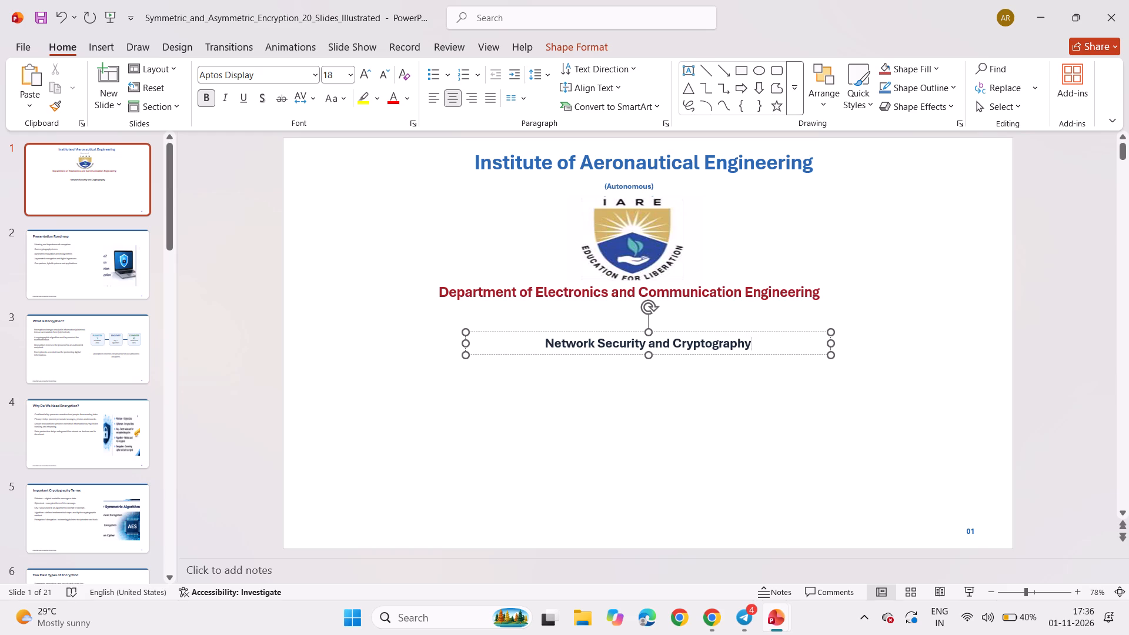
Move the "Network Security and Cryptography" line up so it sits directly beneath the department line.
drag(710, 331, 710, 319)
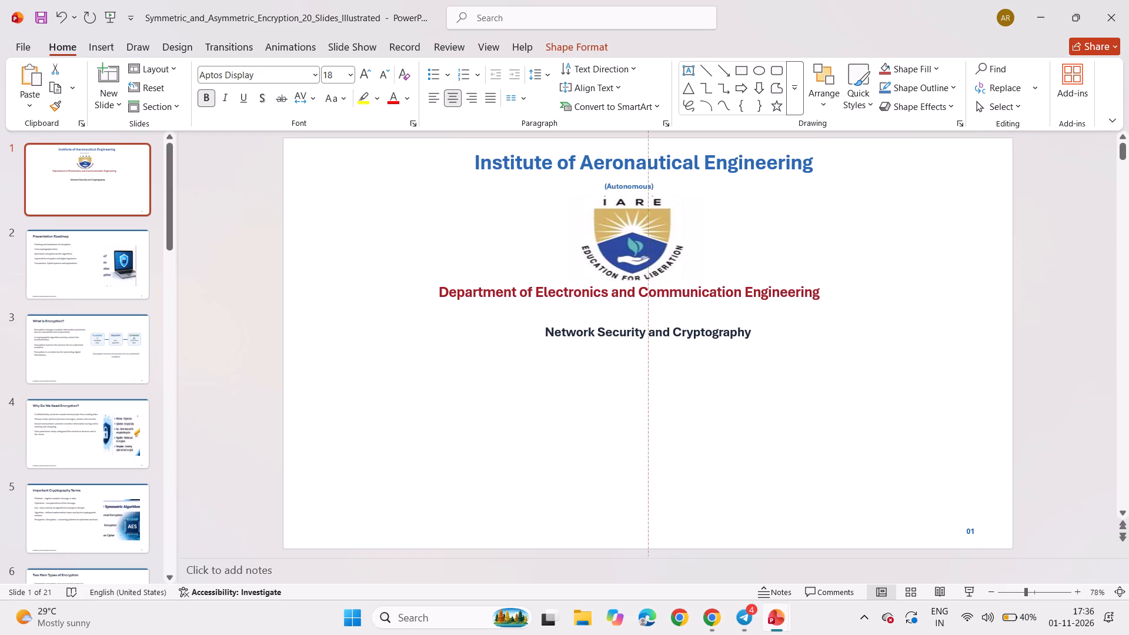
drag(710, 319, 704, 305)
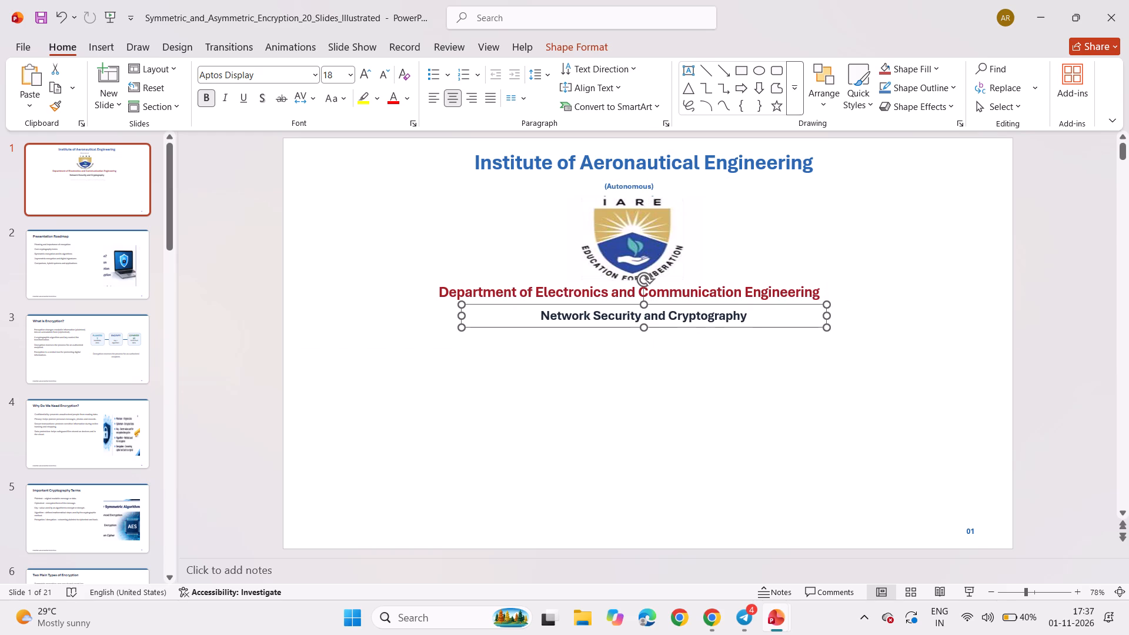
click(785, 380)
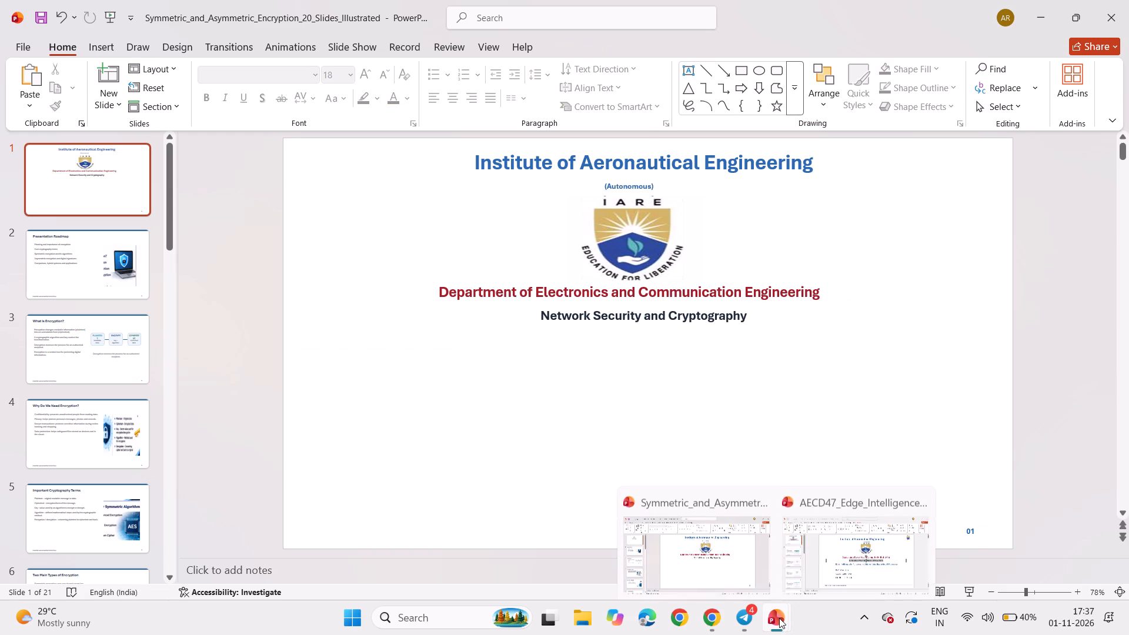
Copy the "Edge Intelligence for Autonomous Vehicles Using Embedded AI Processors" line from the AECD47 title slide and place it below the subject line in the encryption presentation.
click(829, 536)
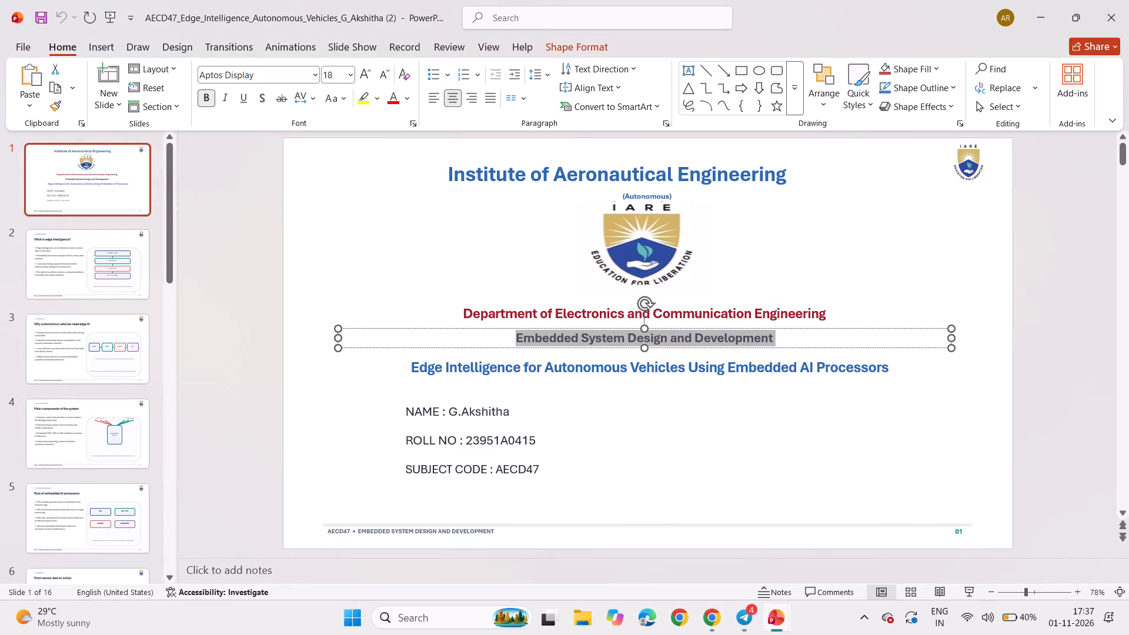
click(760, 415)
click(726, 363)
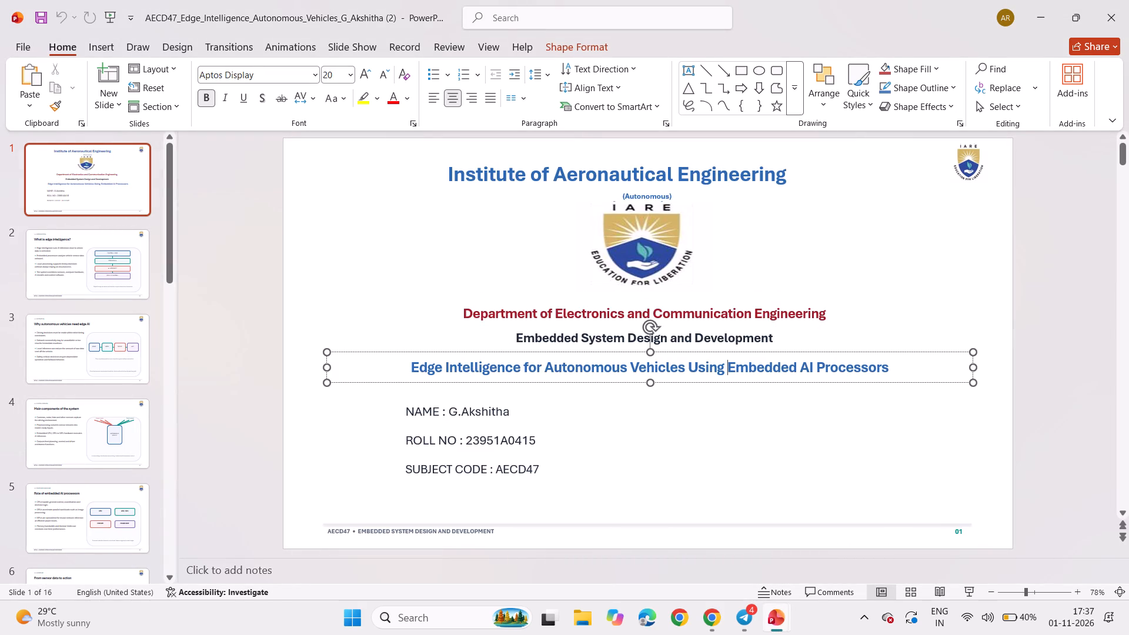
triple_click(410, 367)
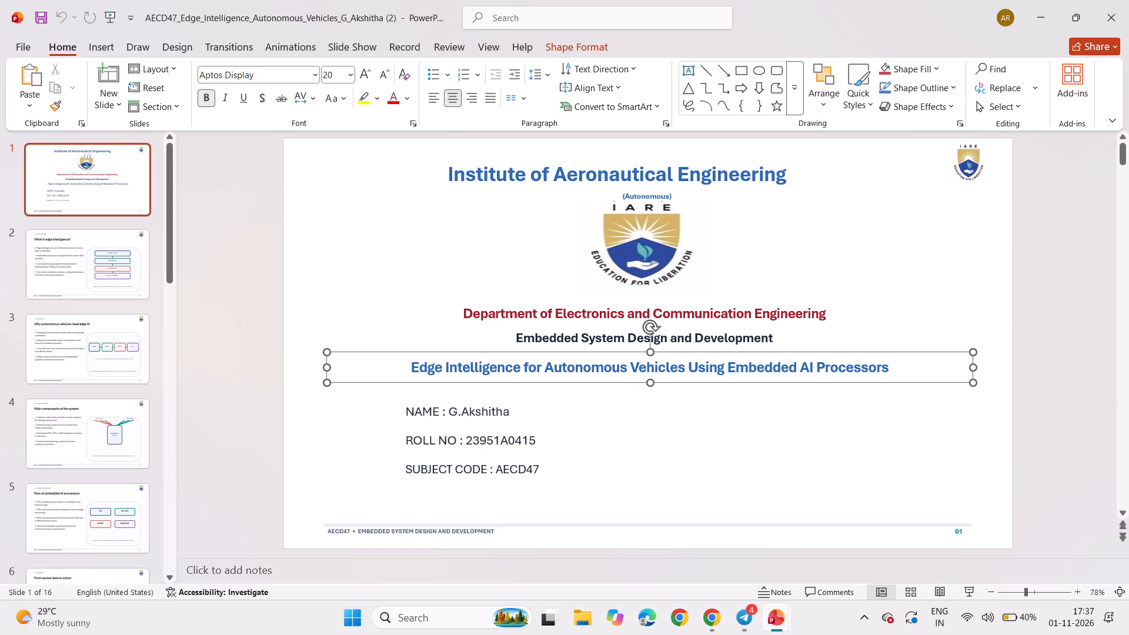
double_click(410, 367)
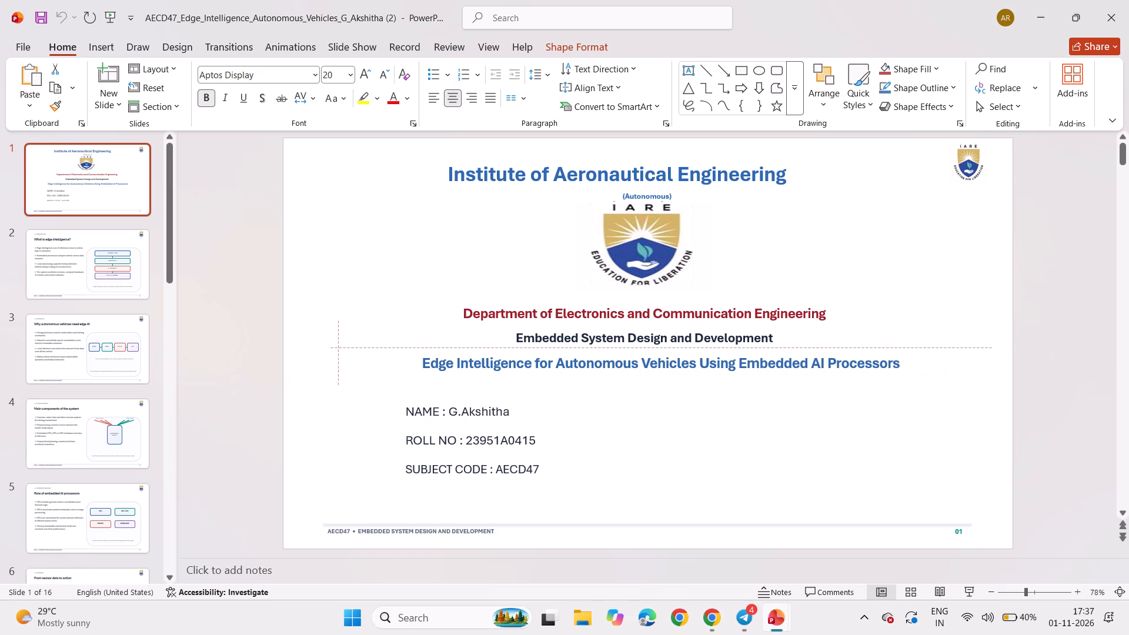
drag(419, 363, 940, 350)
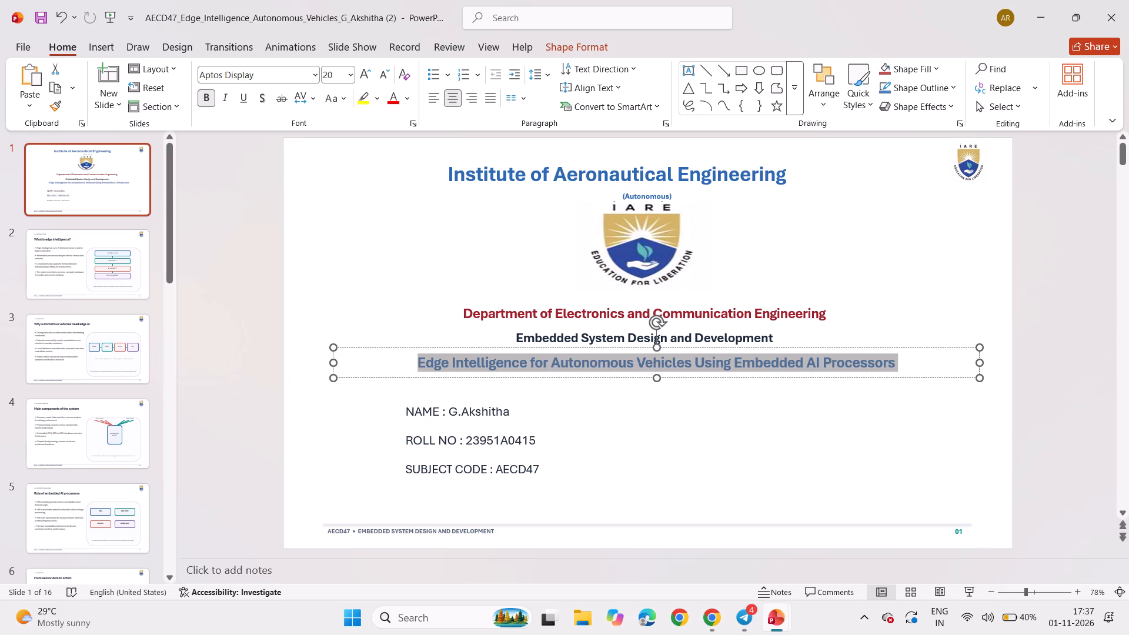
key(ctrl+c)
click(744, 564)
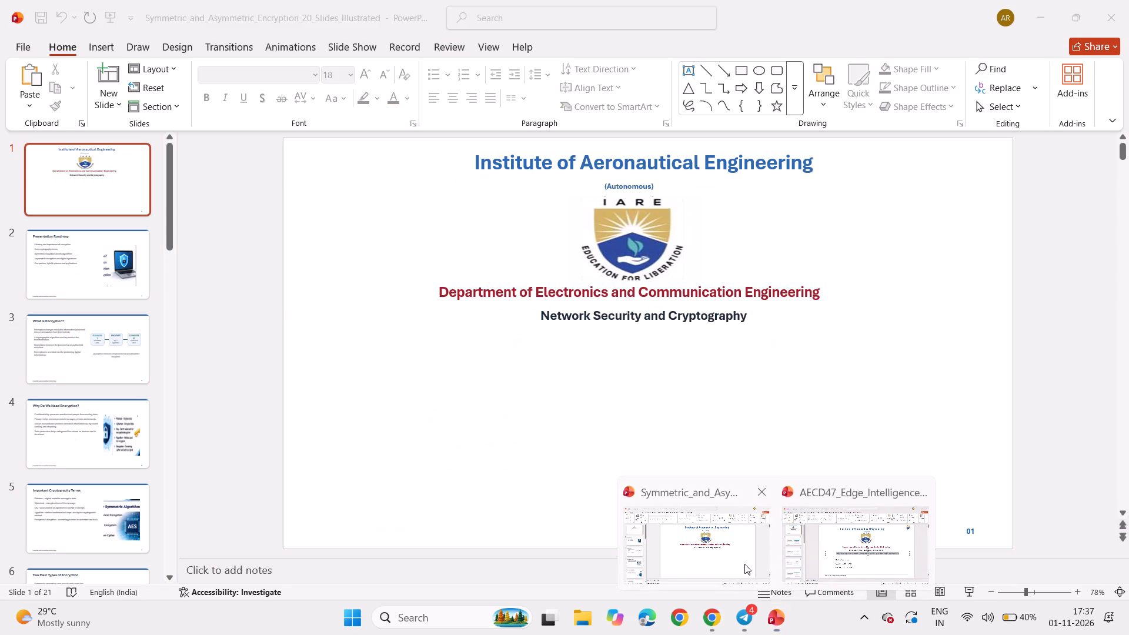
click(506, 357)
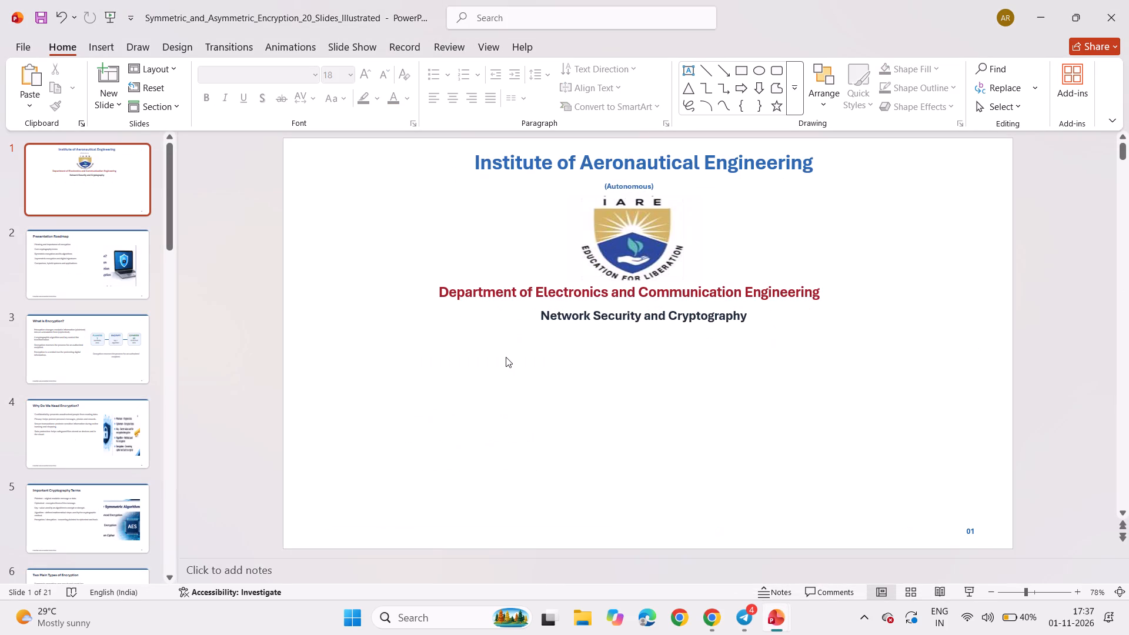
key(ctrl+v)
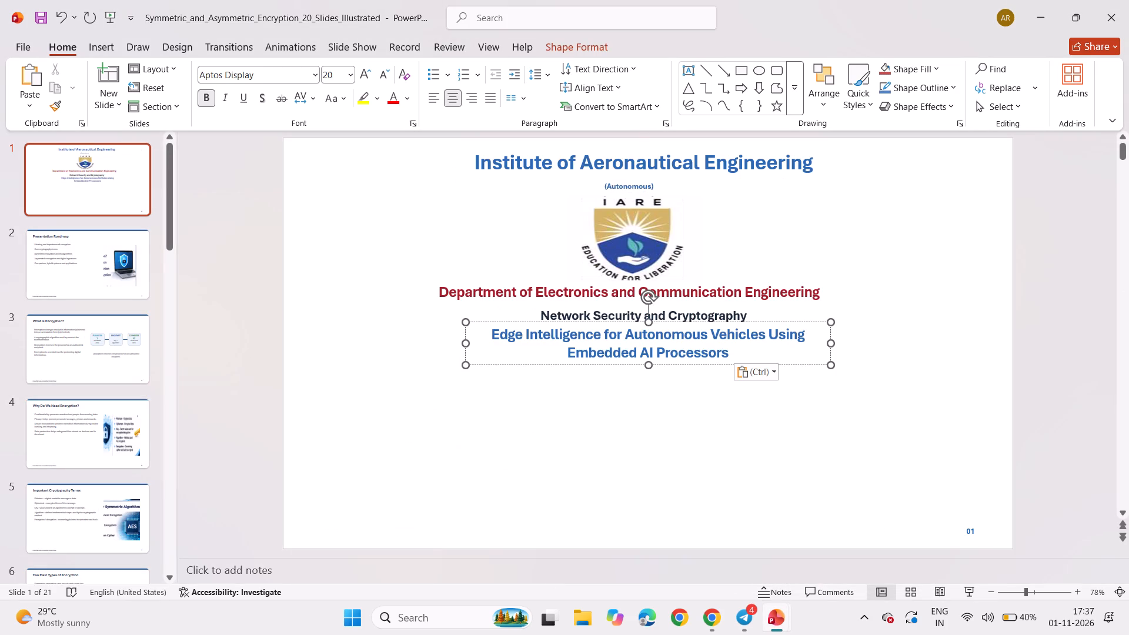
drag(682, 320, 683, 326)
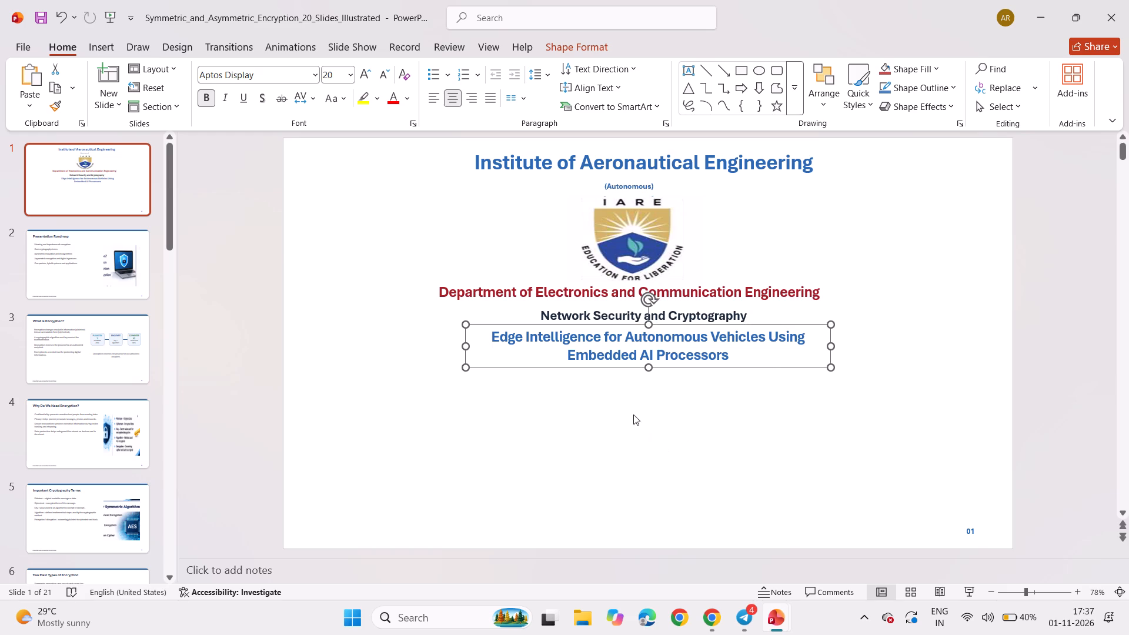
Replace the pasted blue topic text with "Symmetric and Asymmetric Encryption".
click(746, 356)
key(BackSpace)
key(BackSpace)
key(BackSpace)
key(BackSpace)
key(BackSpace)
key(BackSpace)
key(BackSpace)
key(BackSpace)
key(BackSpace)
key(BackSpace)
key(BackSpace)
key(BackSpace)
key(BackSpace)
key(BackSpace)
key(BackSpace)
key(BackSpace)
key(BackSpace)
key(BackSpace)
key(BackSpace)
key(BackSpace)
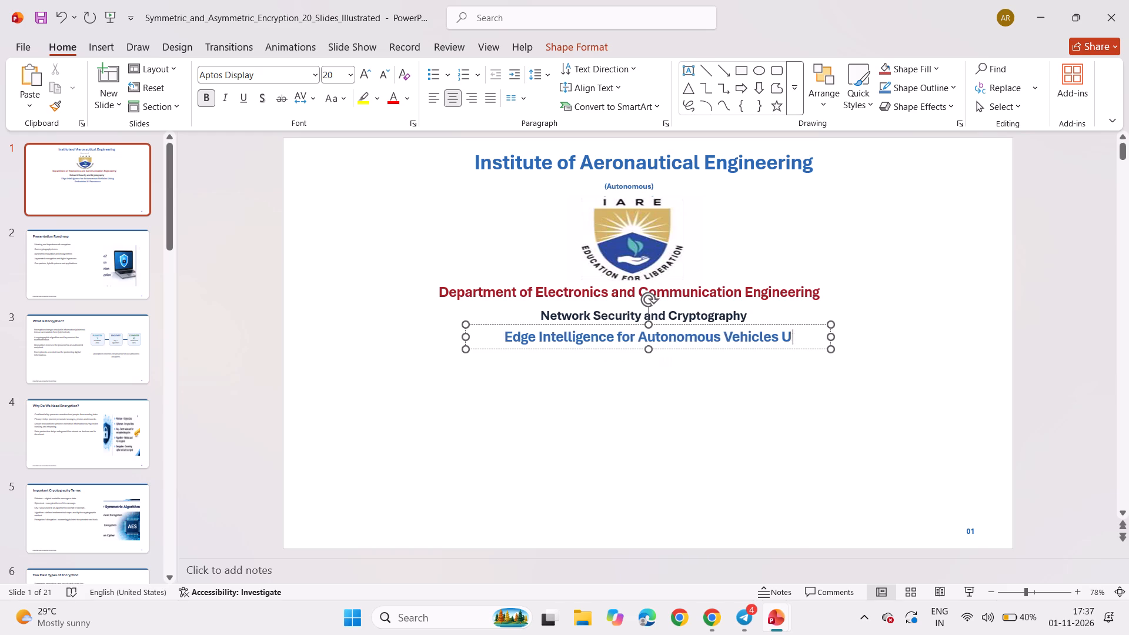
key(BackSpace)
key(BackSpace)
key(BackSpace)
key(BackSpace)
key(BackSpace)
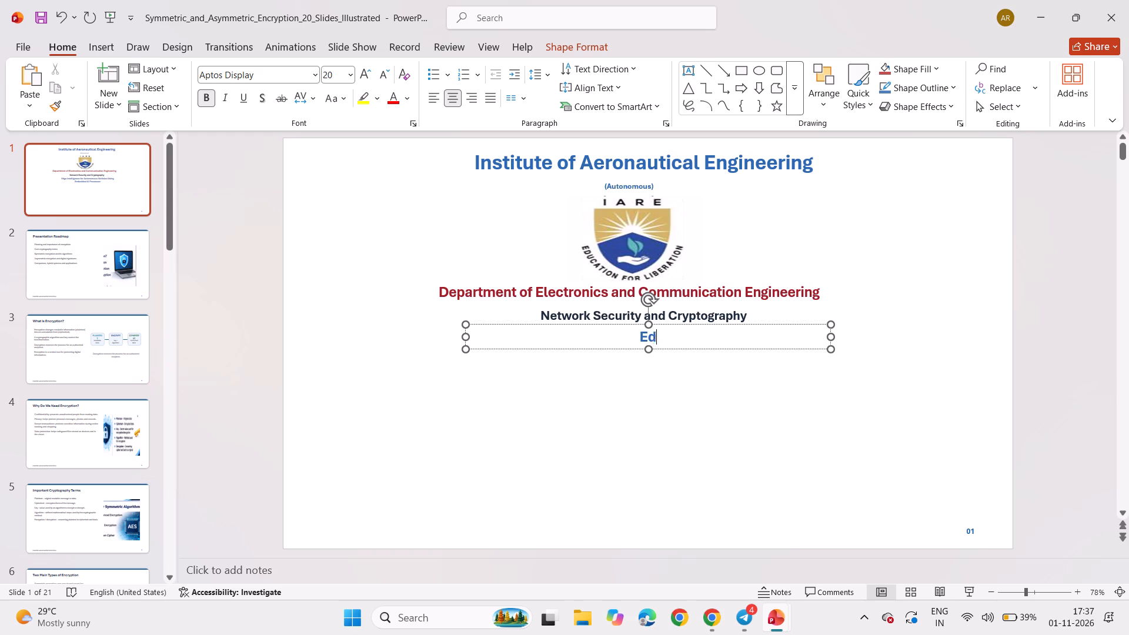
key(BackSpace)
key(BackSpace)
key(s)
text(ymmetric and)
key(space)
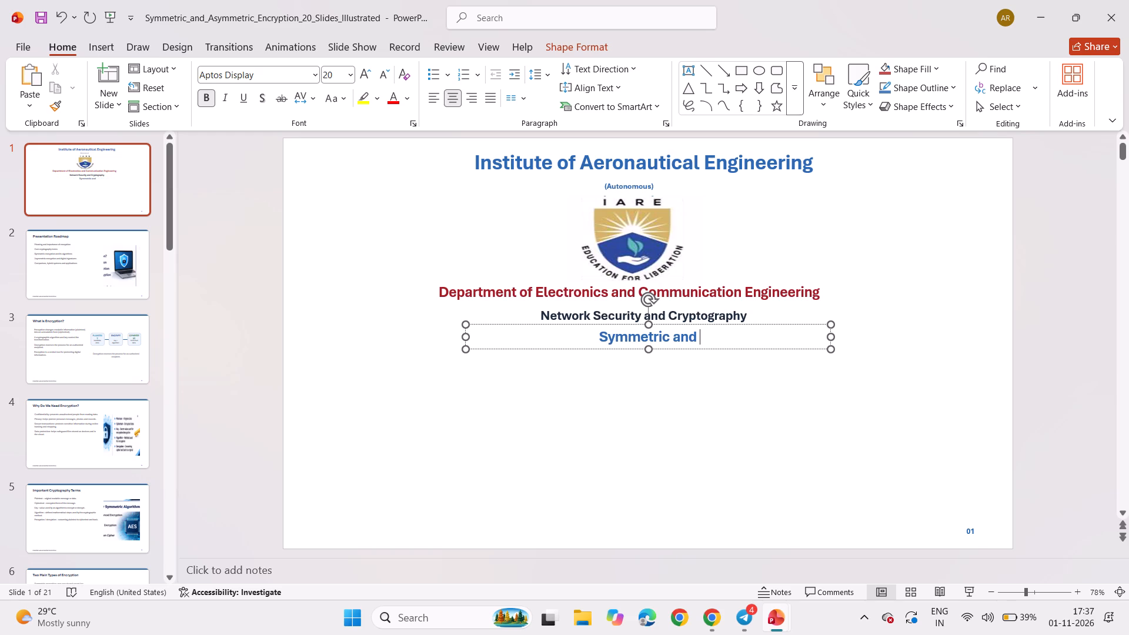
key(a)
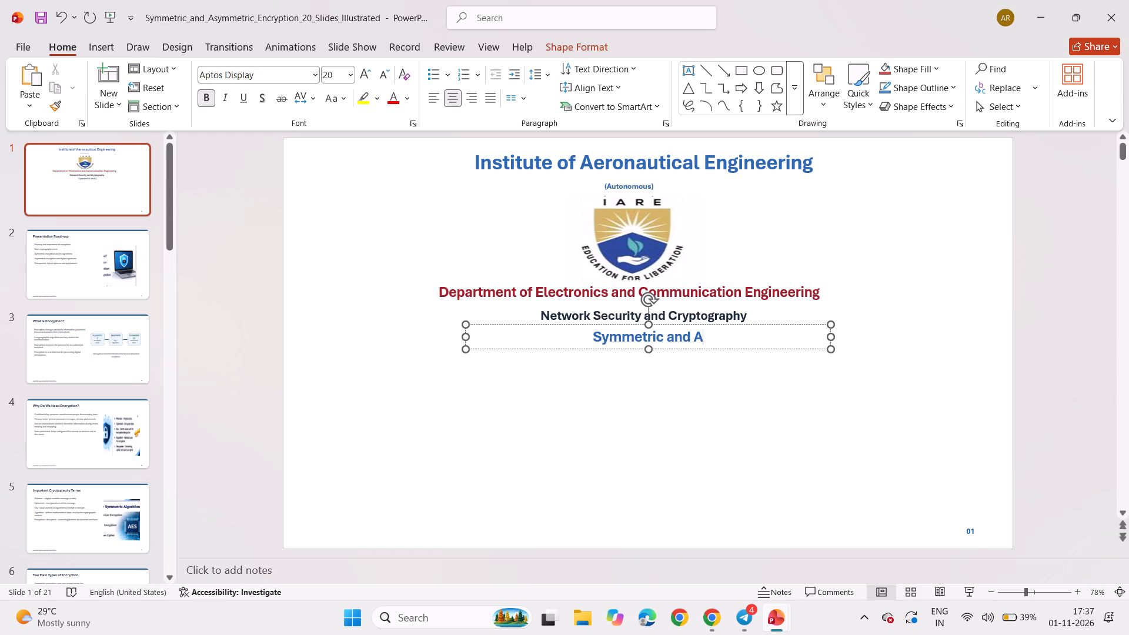
text(symm)
text(etric)
key(space)
key(e)
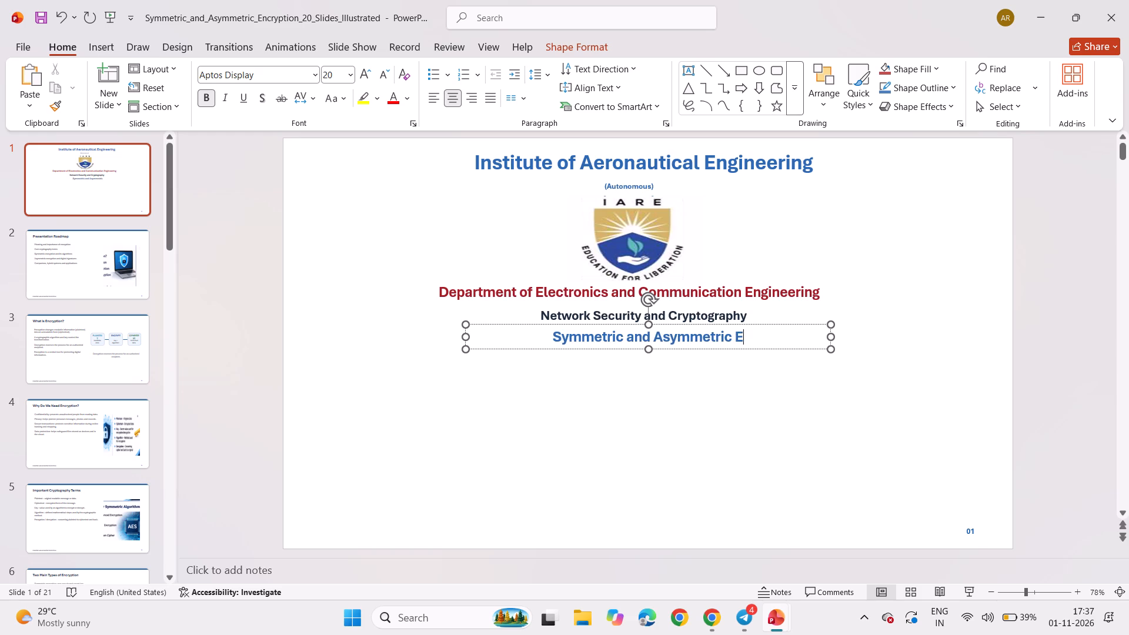
text(ncryption)
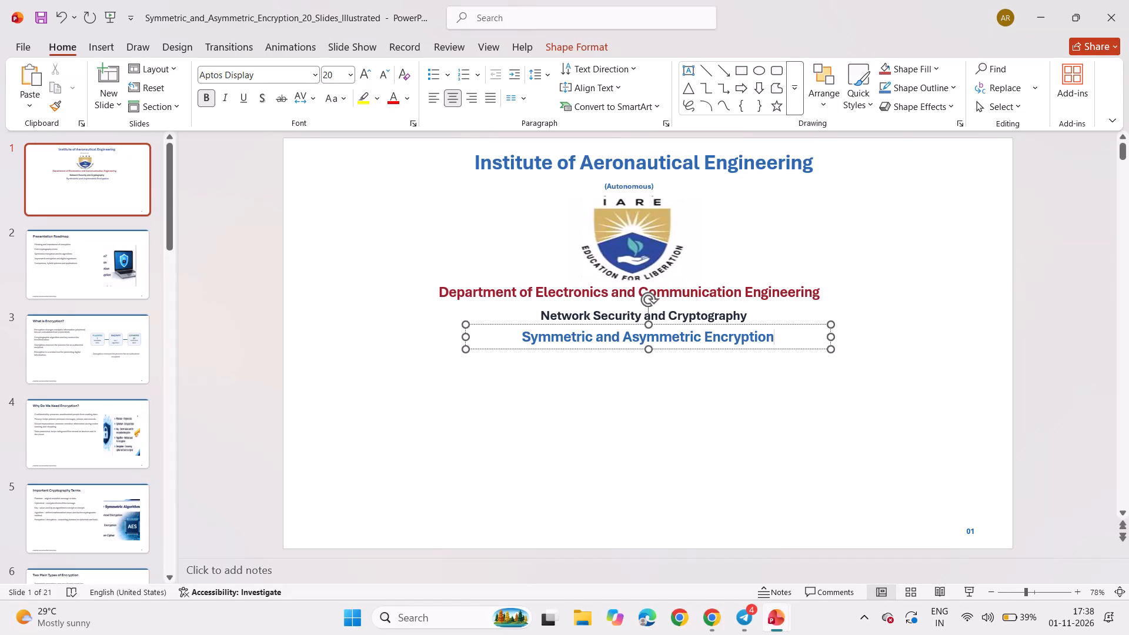
Set the font size of the "Symmetric and Asymmetric Encryption" line to 28.
drag(522, 337, 791, 335)
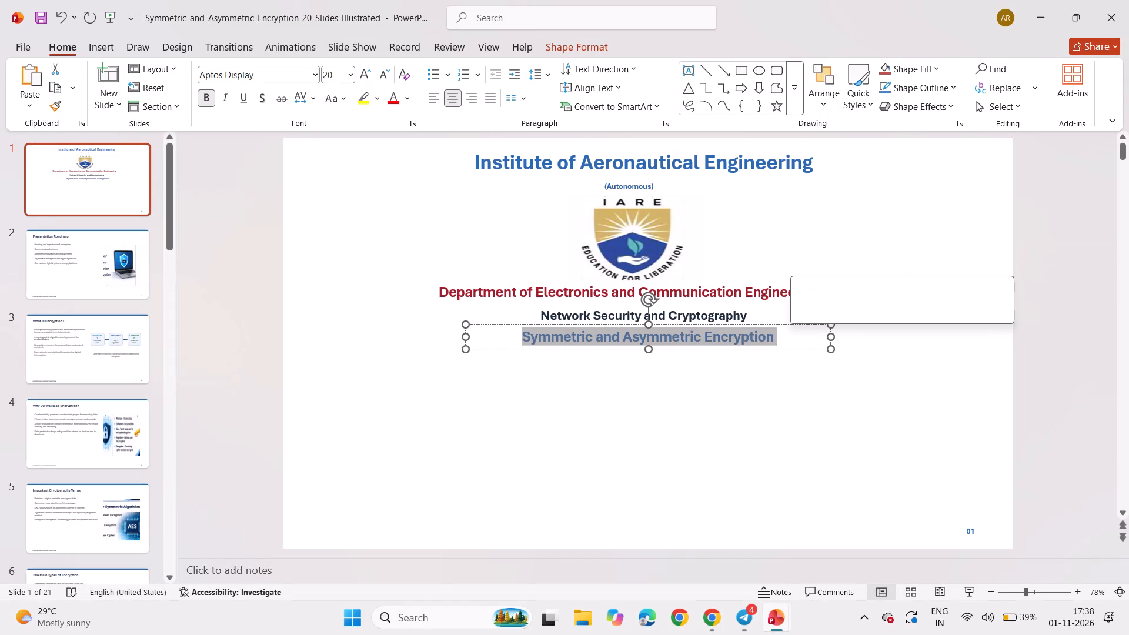
click(895, 290)
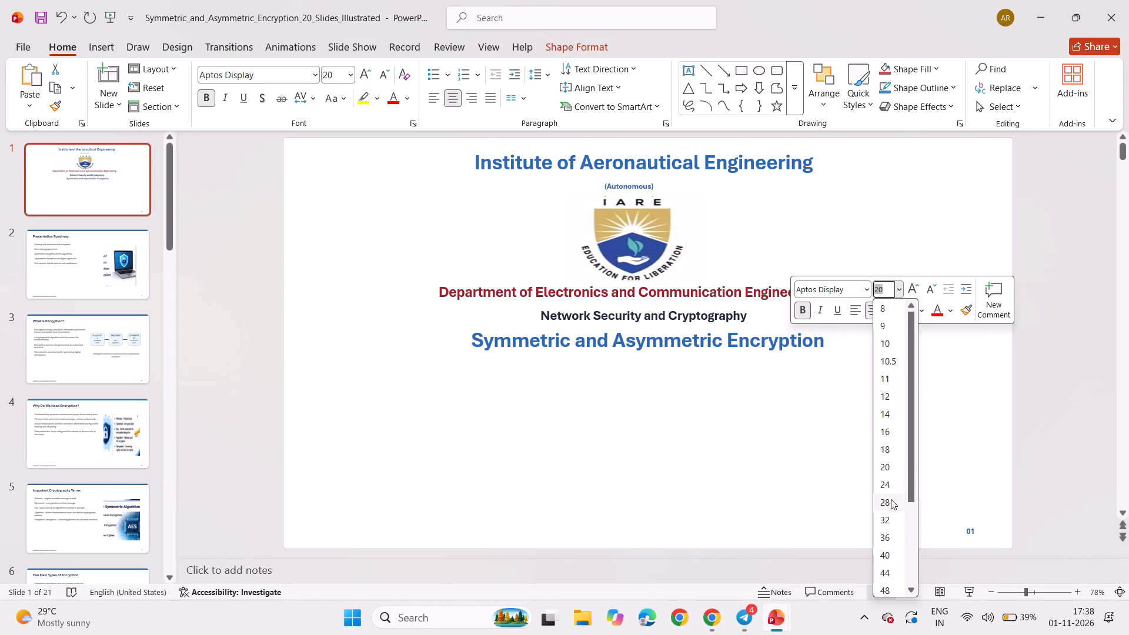
click(891, 499)
click(874, 449)
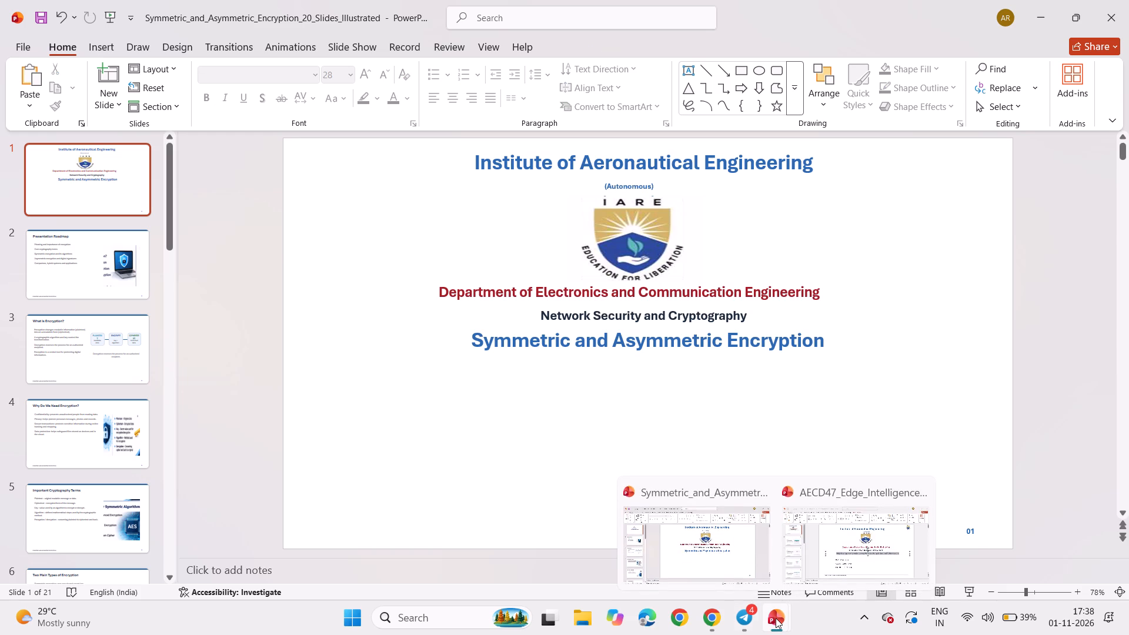
Copy the NAME line from the AECD47 title slide, paste it into the encryption presentation and position it below the topic line, offset toward the slide's left side.
click(847, 552)
click(659, 461)
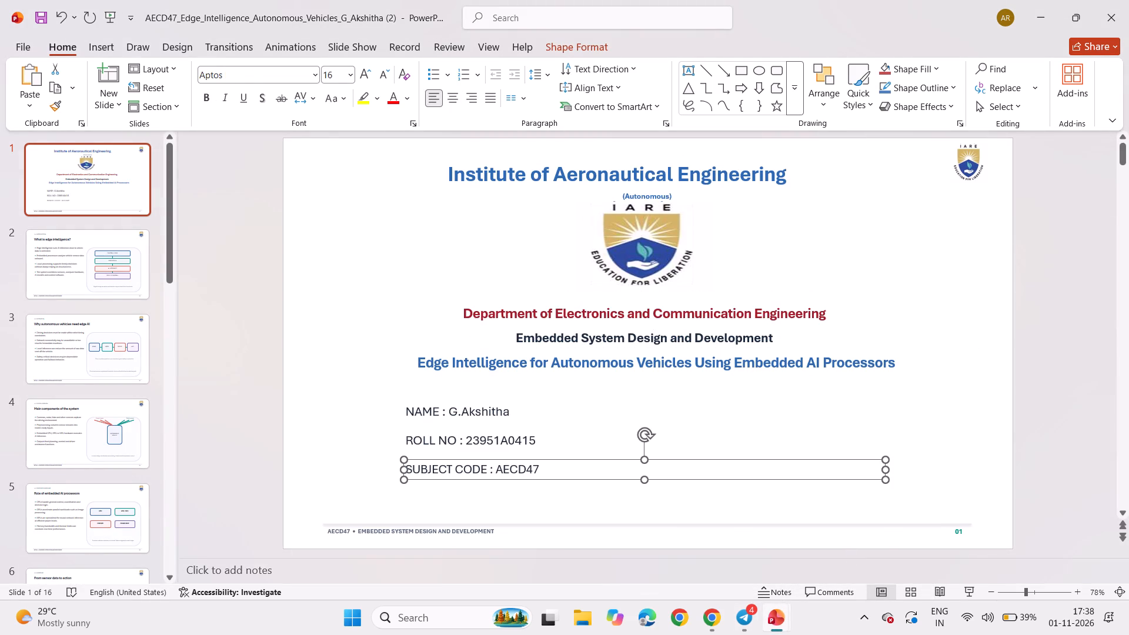
click(408, 414)
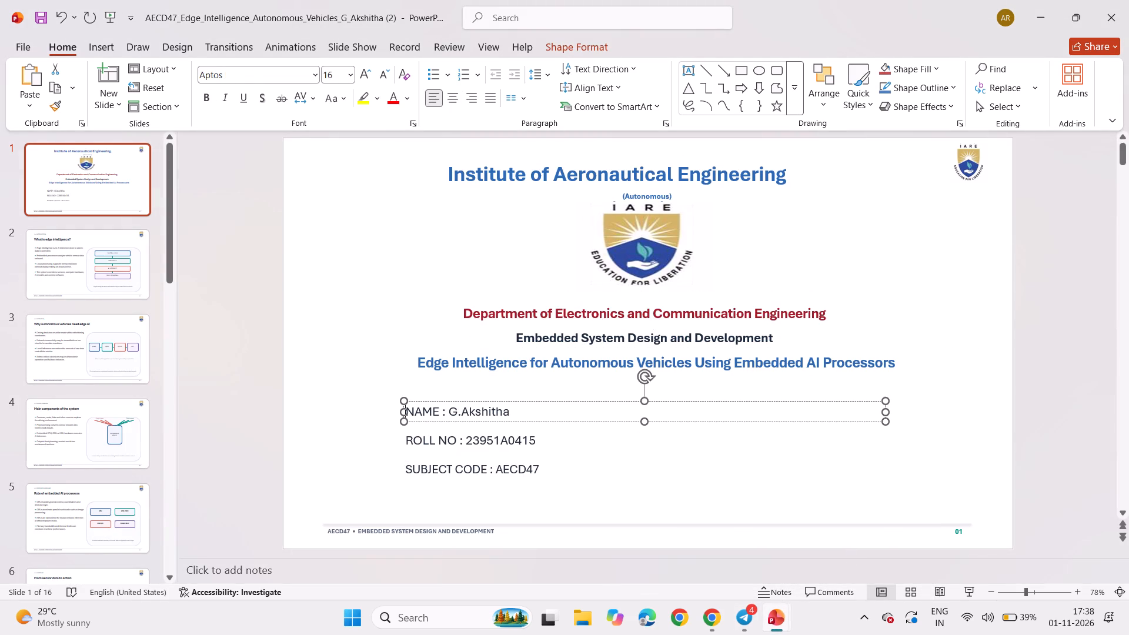
drag(408, 414, 514, 419)
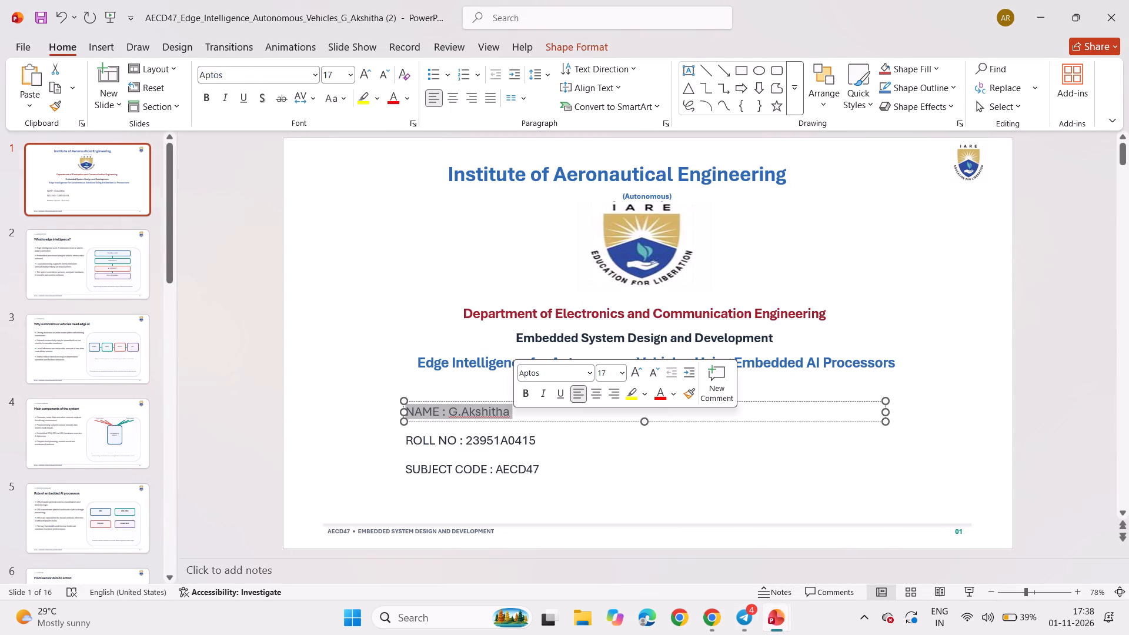
key(ctrl+c)
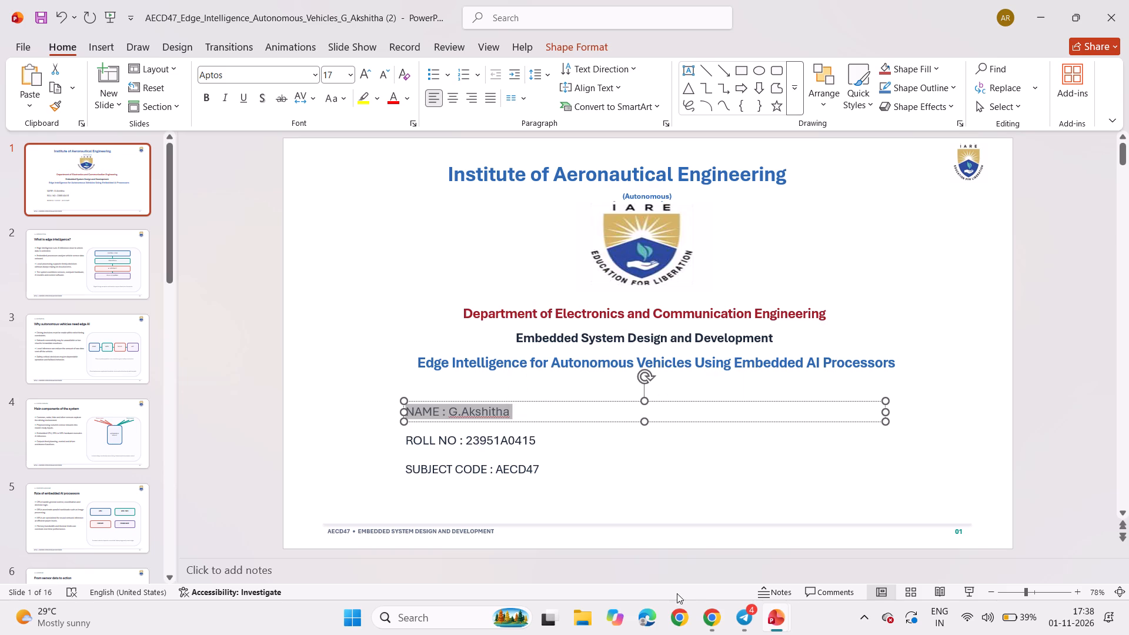
click(727, 556)
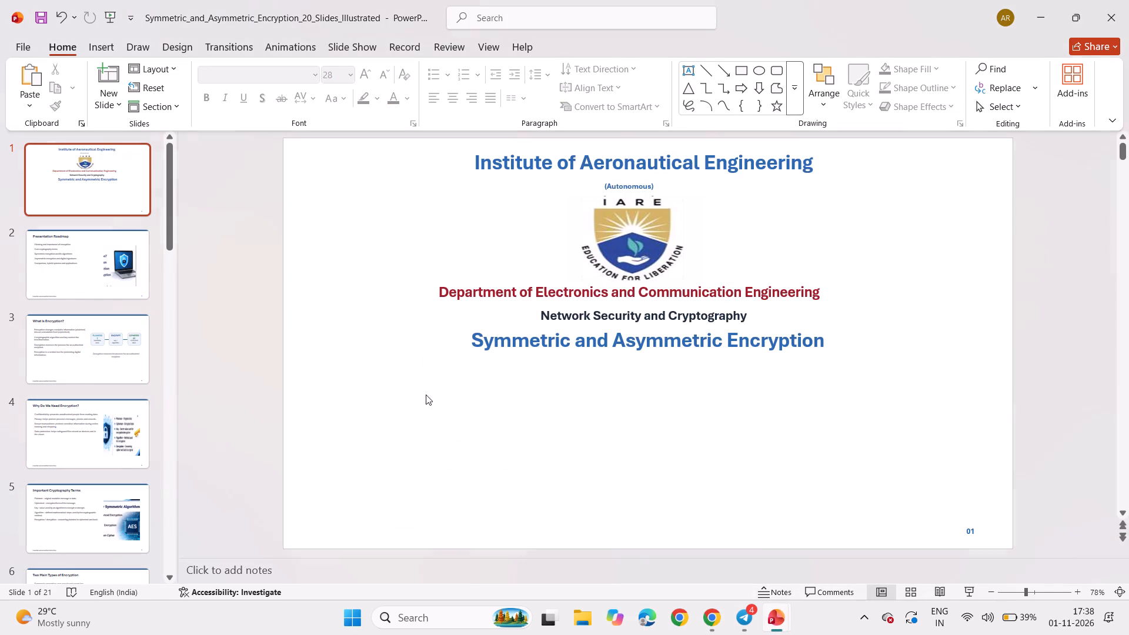
click(408, 375)
key(ctrl+v)
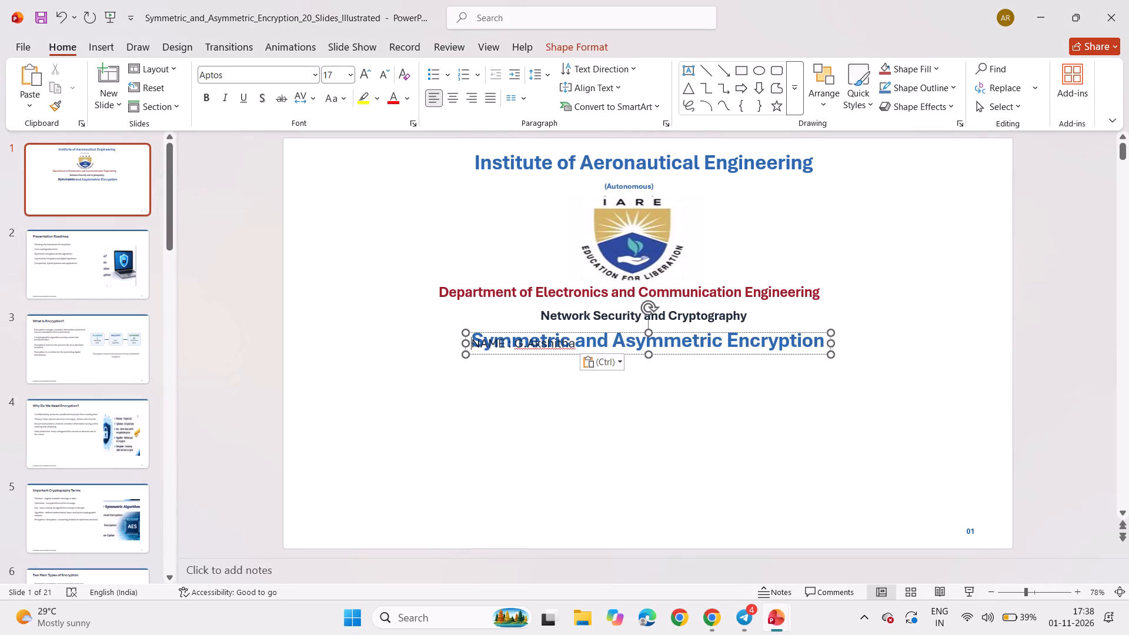
drag(579, 333, 524, 400)
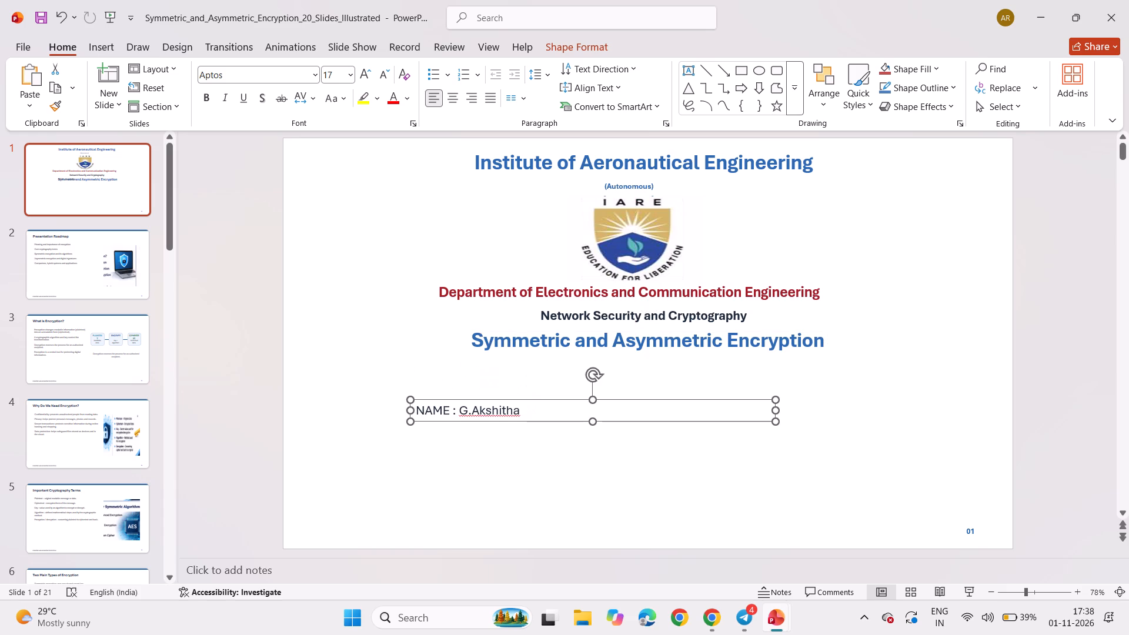
click(761, 468)
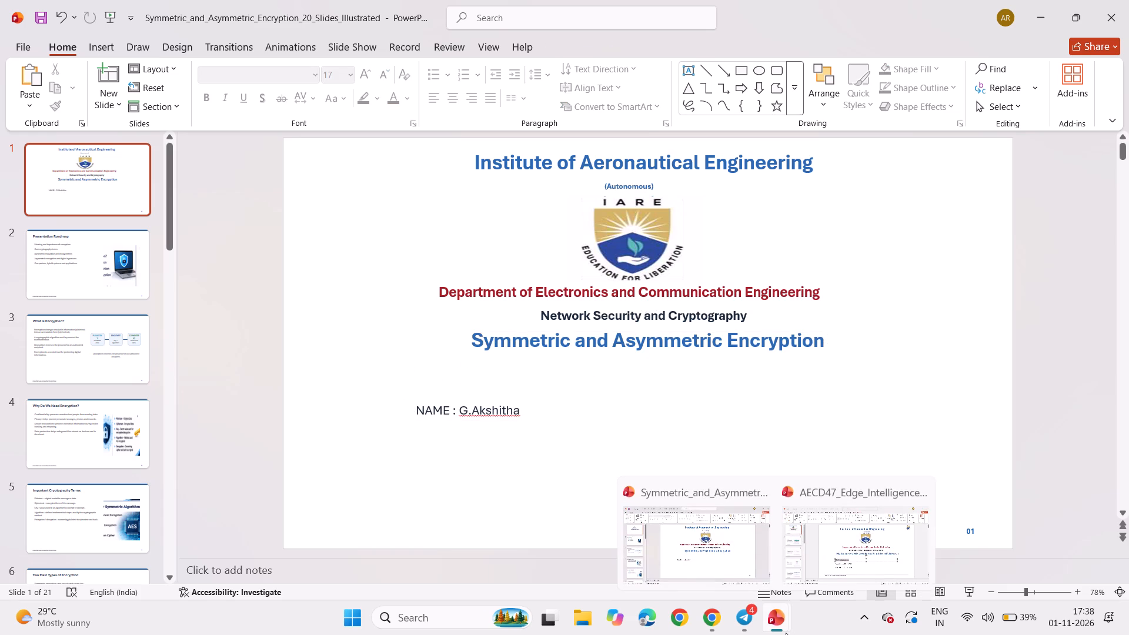
Copy the ROLL NO line from the AECD47 title slide and place it below the NAME line in the encryption presentation, left-aligned with it.
click(860, 549)
click(586, 448)
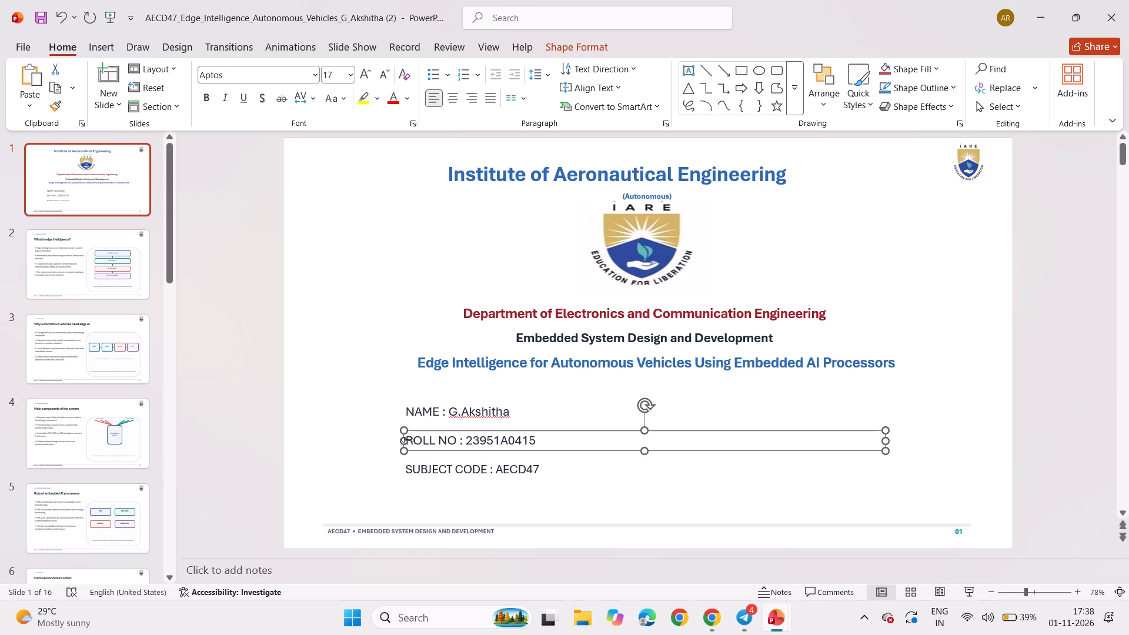
drag(408, 440, 560, 444)
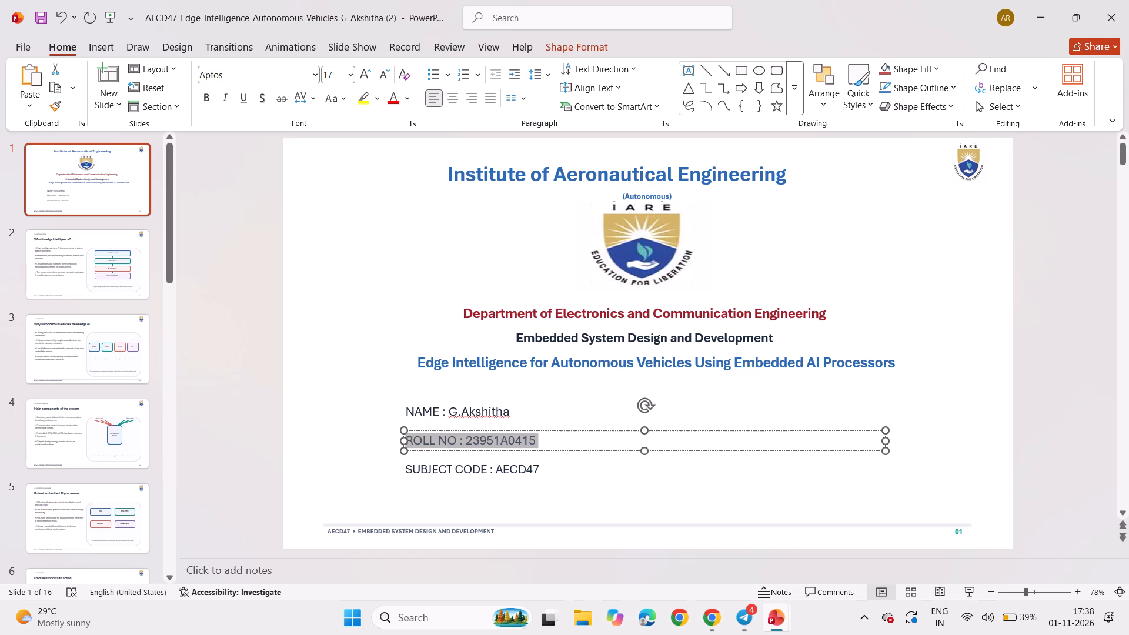
key(ctrl+c)
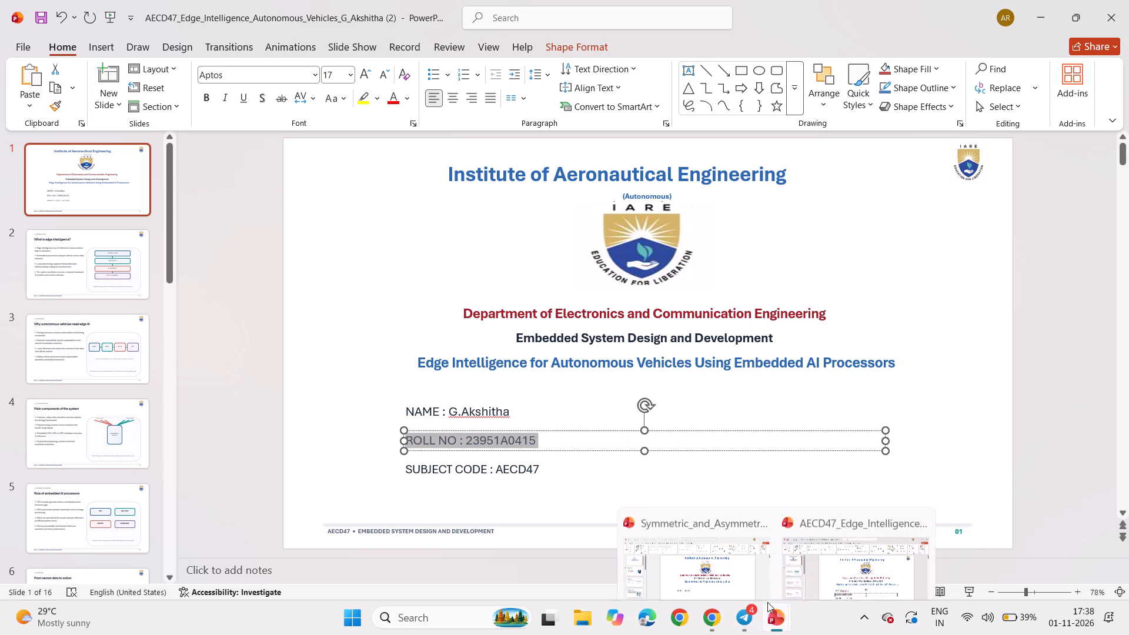
click(709, 539)
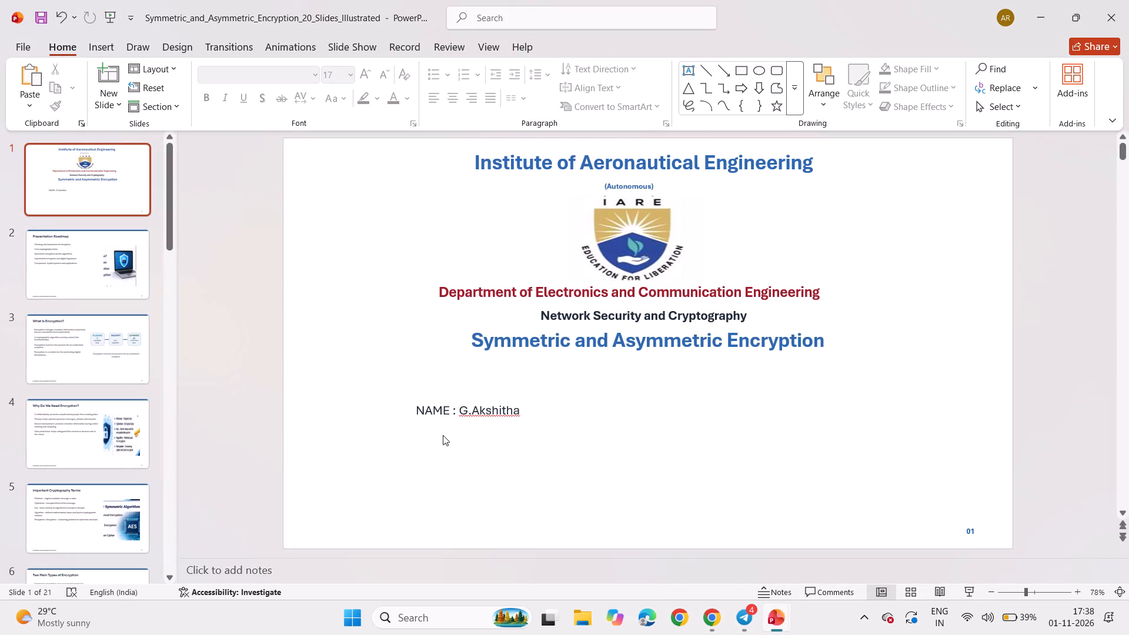
click(443, 435)
click(493, 435)
key(ctrl+v)
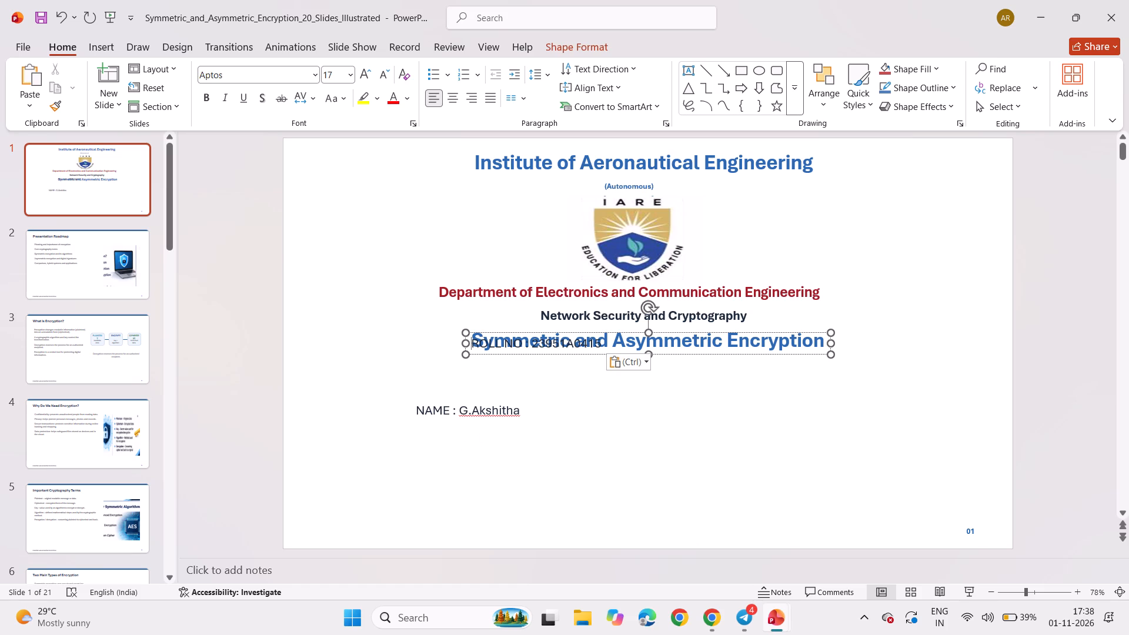
drag(629, 332, 569, 425)
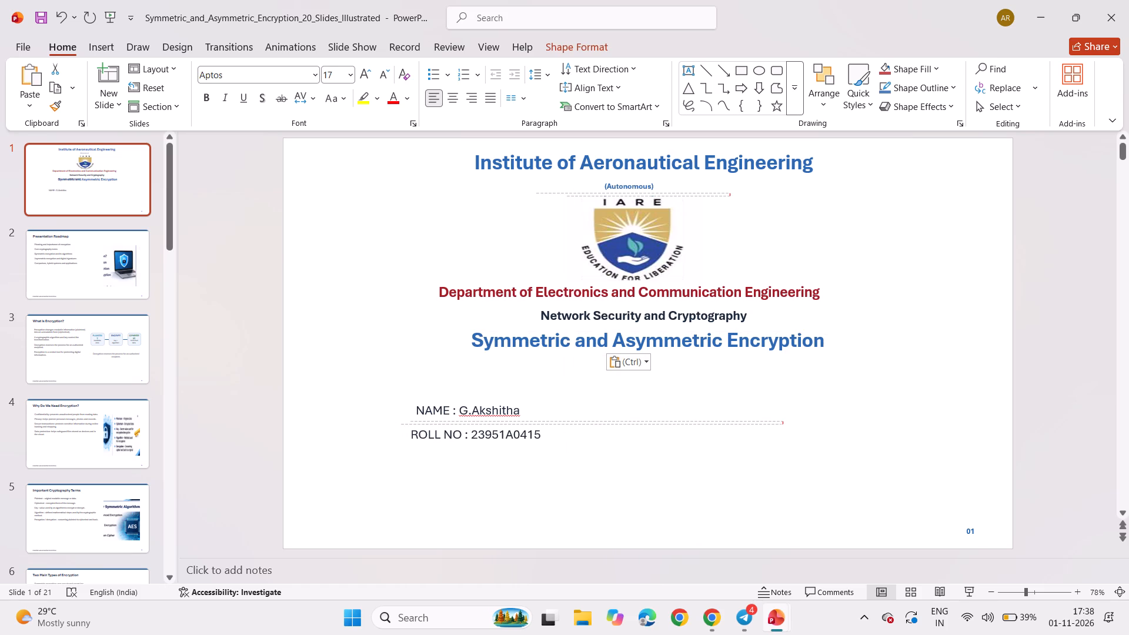
drag(569, 425, 572, 425)
click(660, 499)
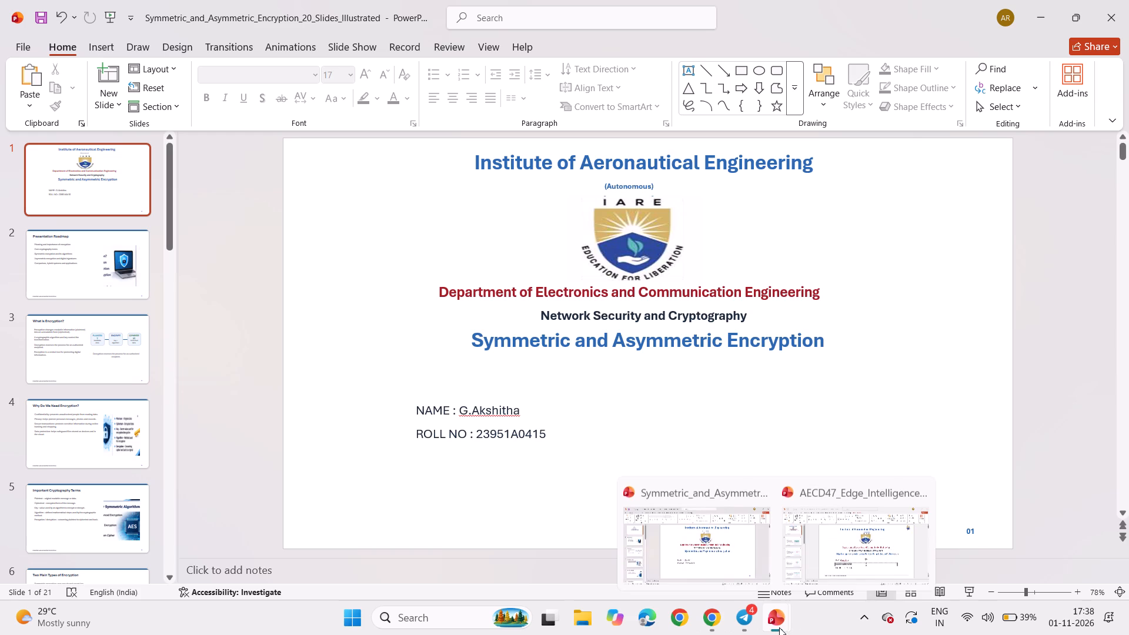
Copy the SUBJECT CODE line from the AECD47 title slide and place it below the ROLL NO line in the encryption presentation.
click(822, 565)
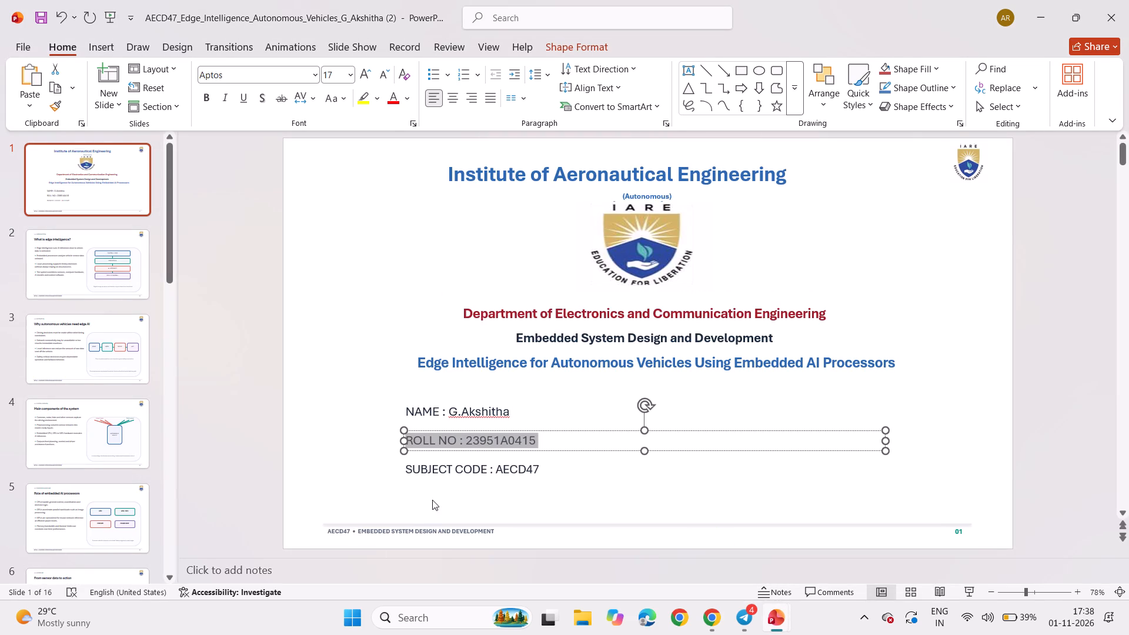
click(432, 500)
click(423, 483)
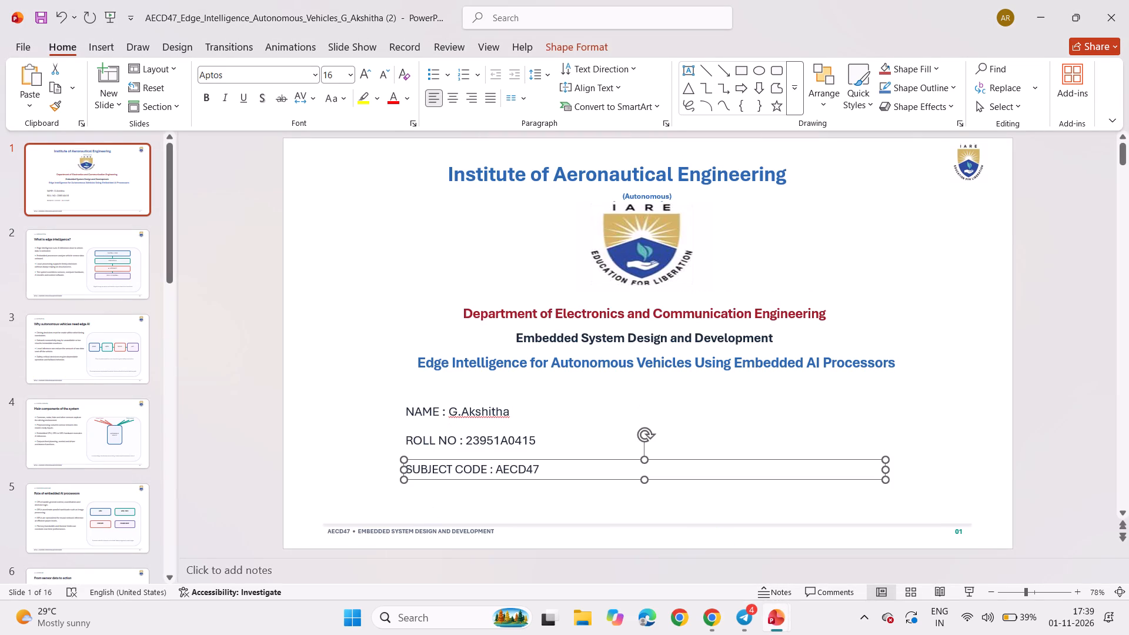
click(407, 469)
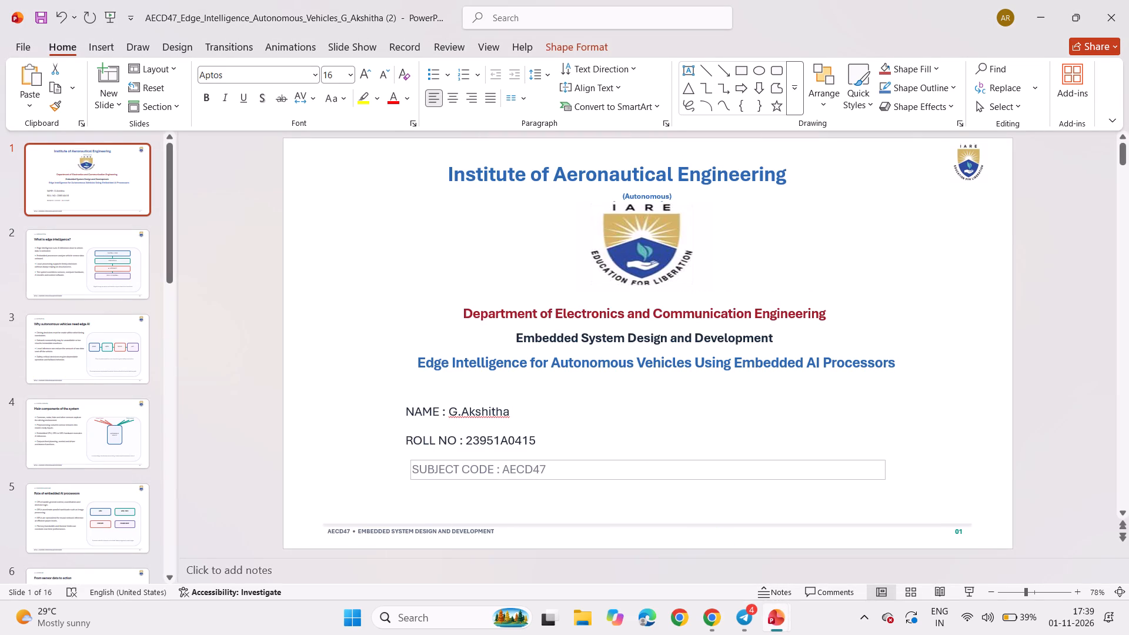
drag(407, 469, 560, 483)
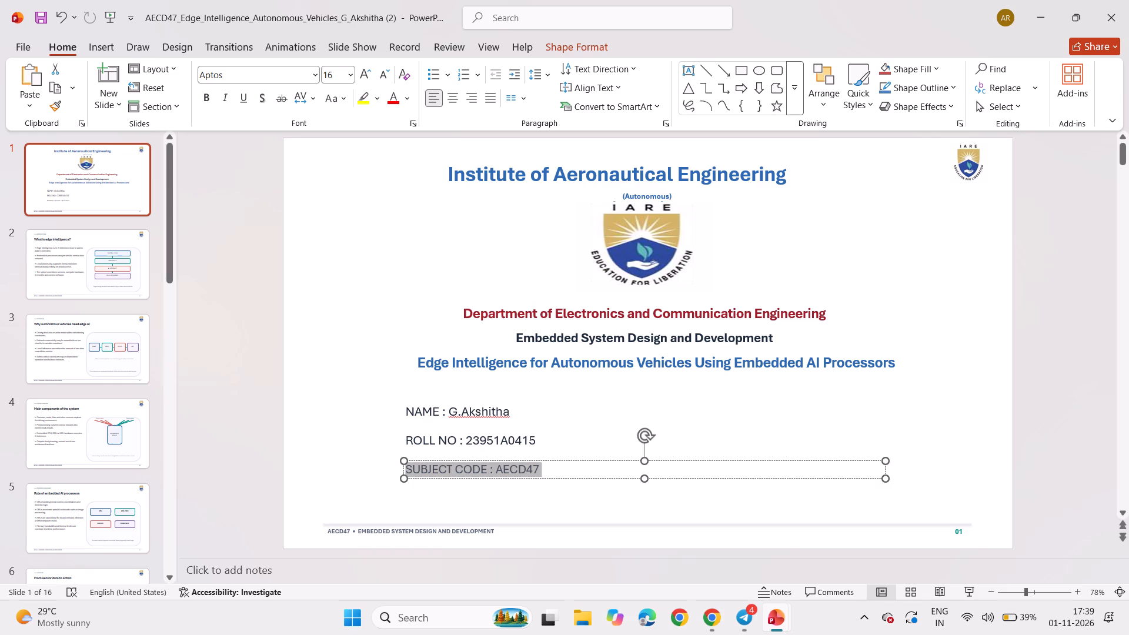
drag(560, 483, 561, 483)
key(ctrl+c)
click(719, 553)
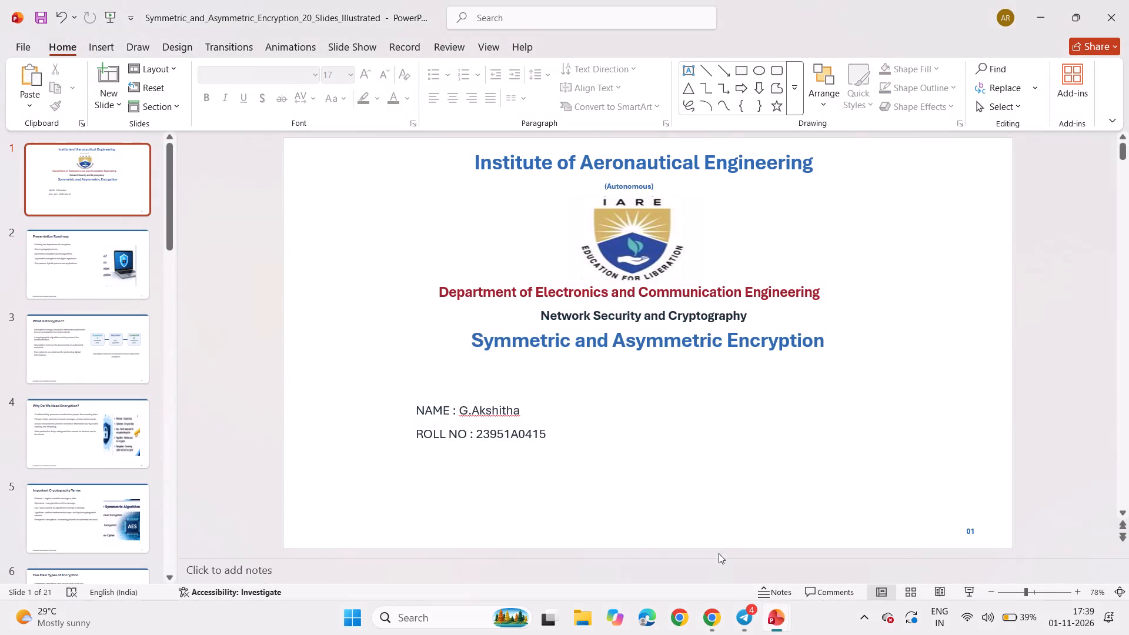
click(499, 472)
key(ctrl+v)
drag(624, 332, 568, 452)
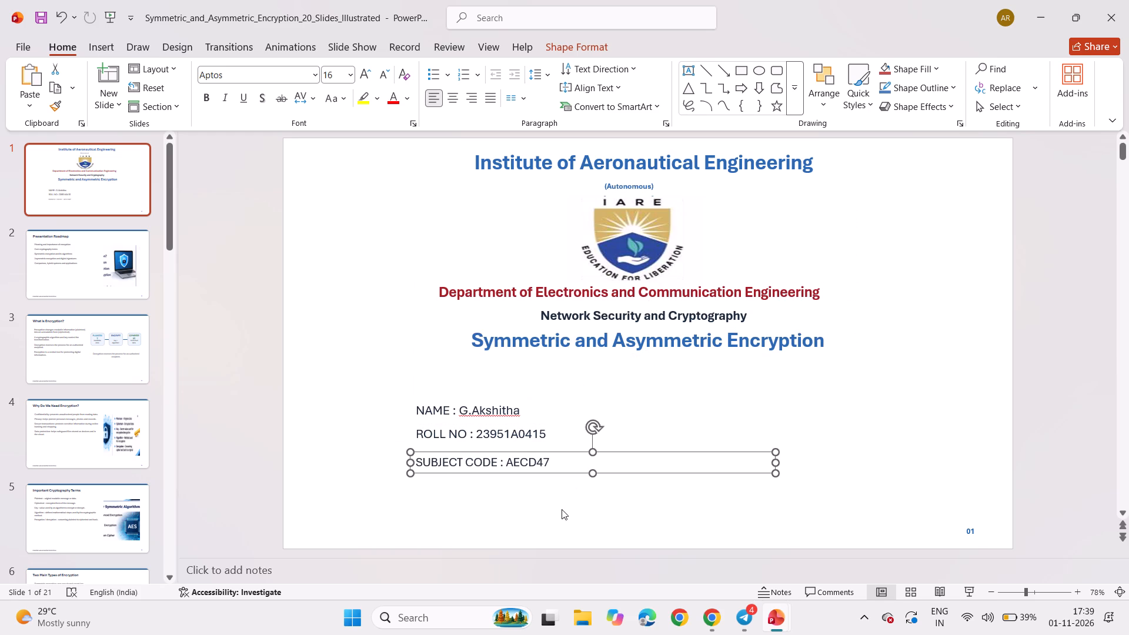
click(562, 509)
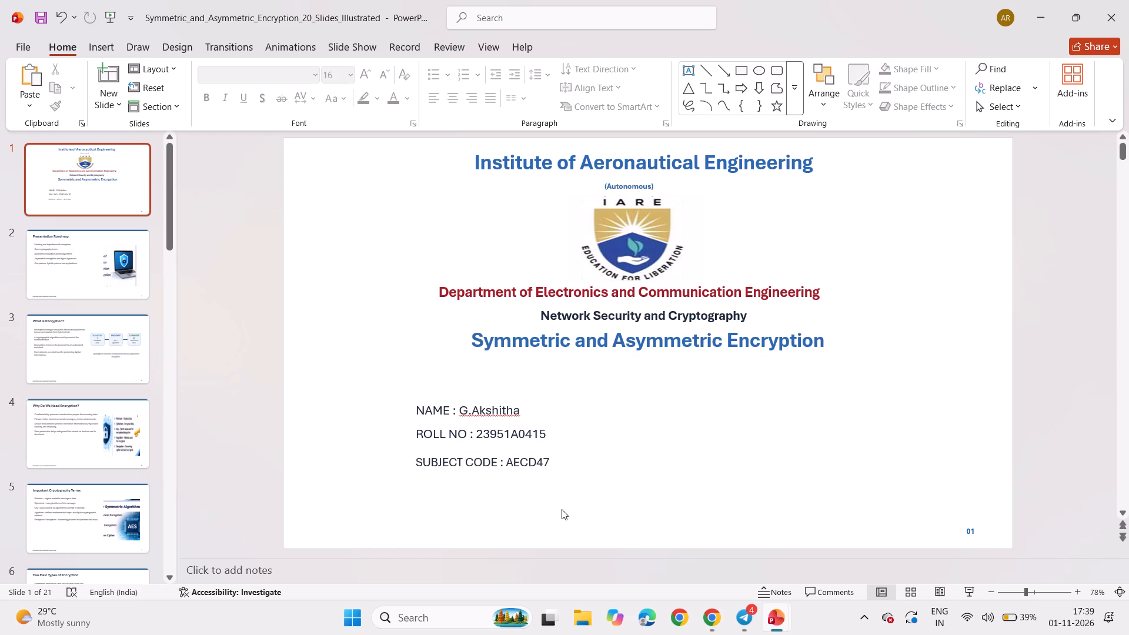
Change the subject code on the encryption title slide to AECD48.
click(550, 462)
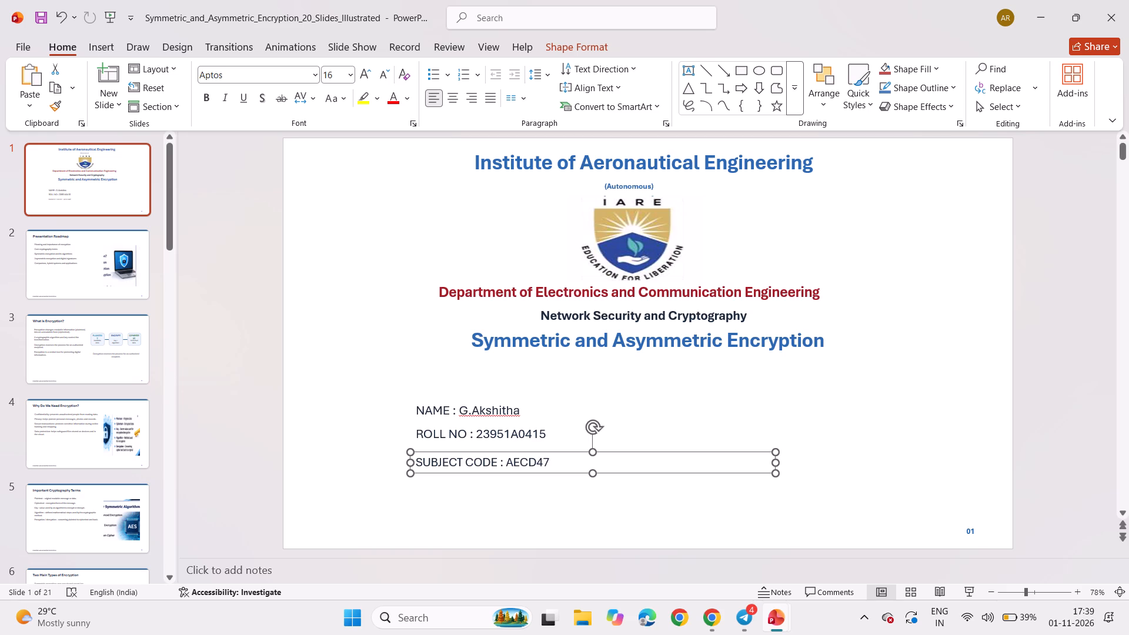
click(549, 463)
key(BackSpace)
key(8)
click(530, 506)
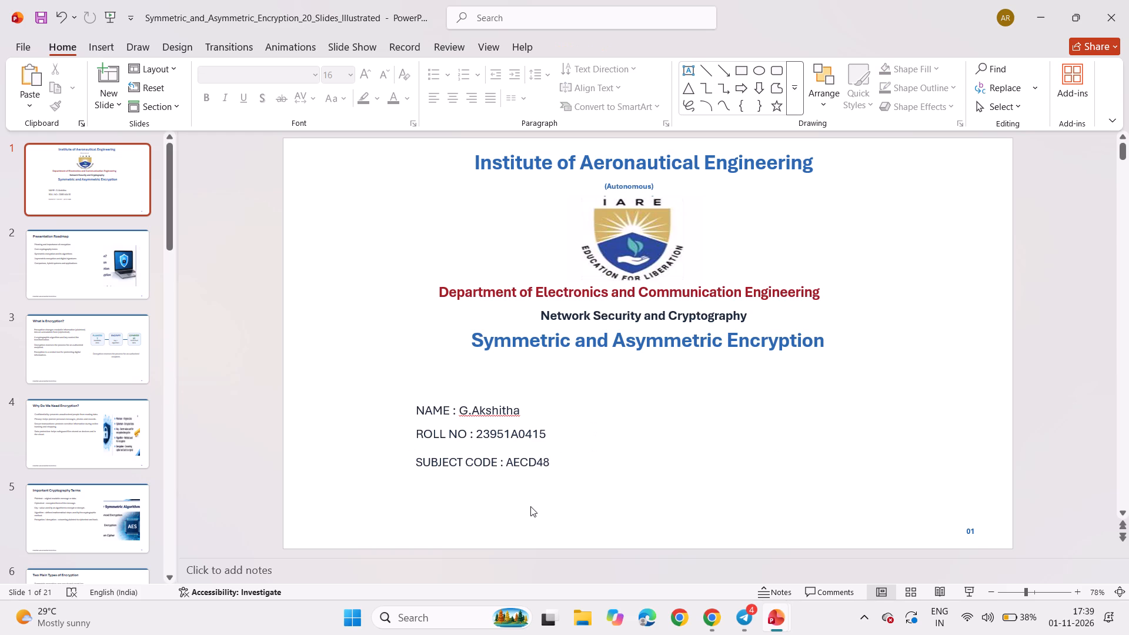
Move the "Symmetric and Asymmetric Encryption" line slightly down, leaving a gap below the "Network Security and Cryptography" line.
click(616, 348)
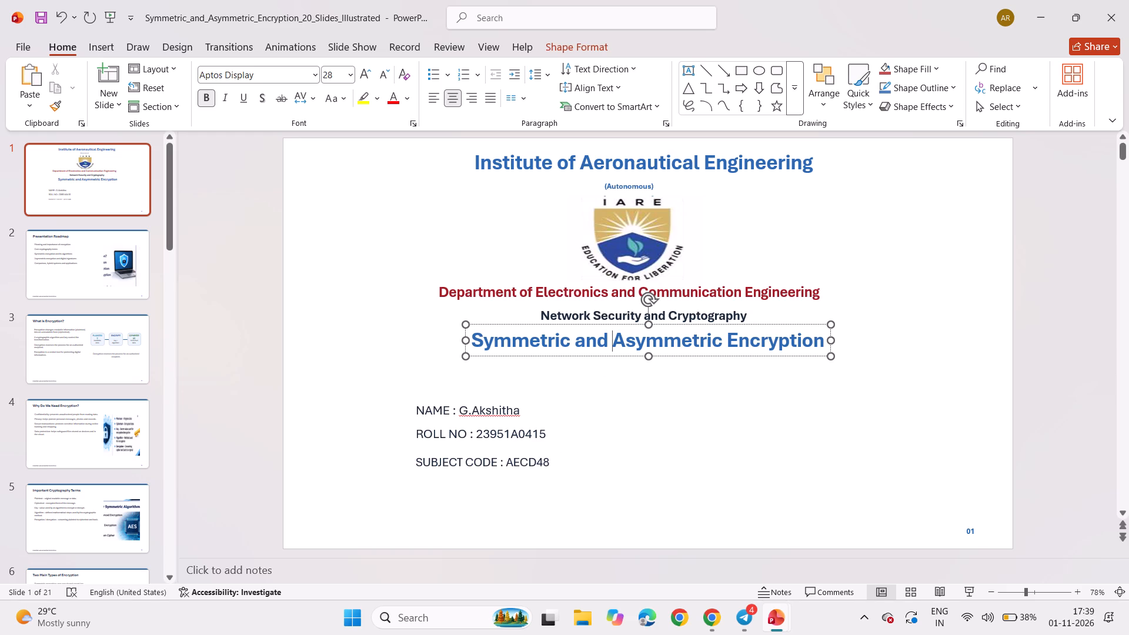
drag(695, 325, 695, 339)
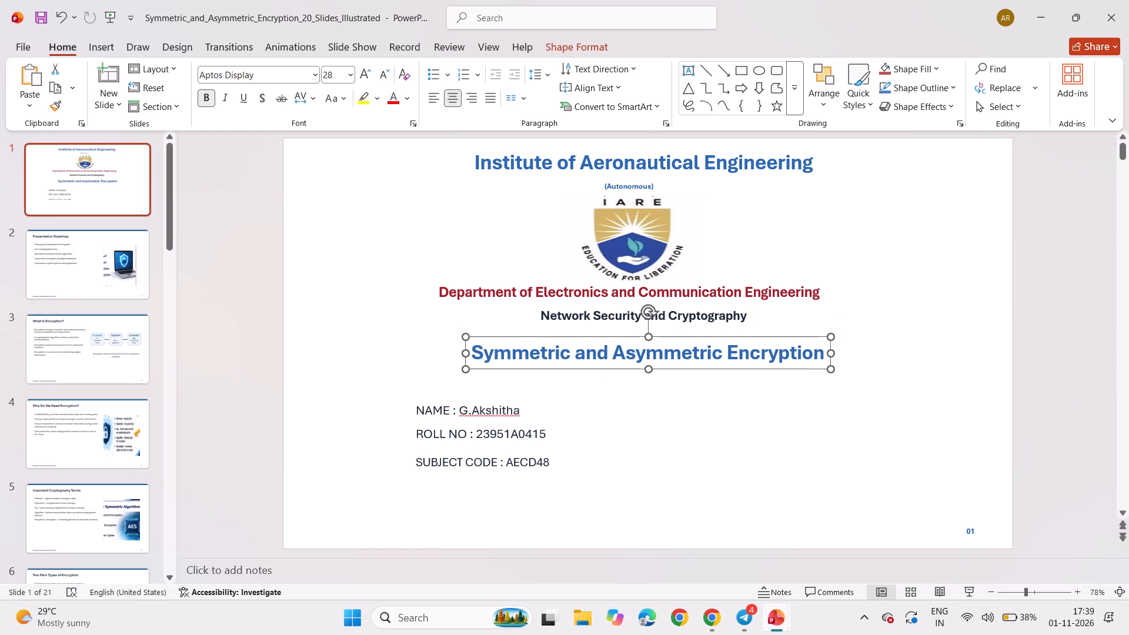
click(736, 430)
click(1055, 449)
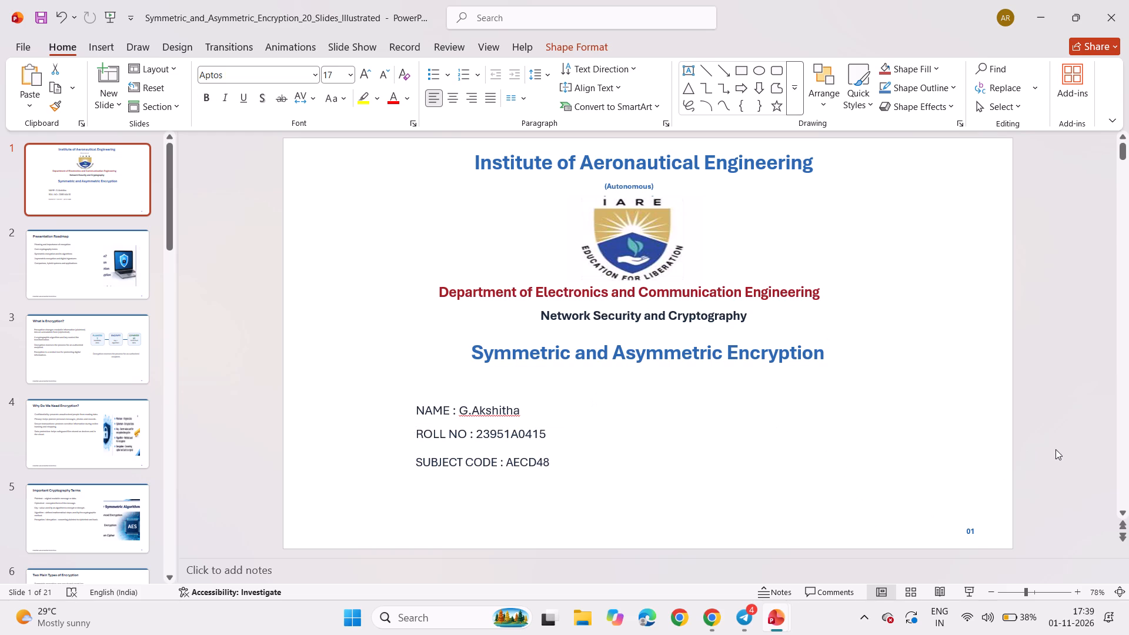
Delete the laptop and shield picture from slide 2, "Presentation Roadmap".
click(96, 256)
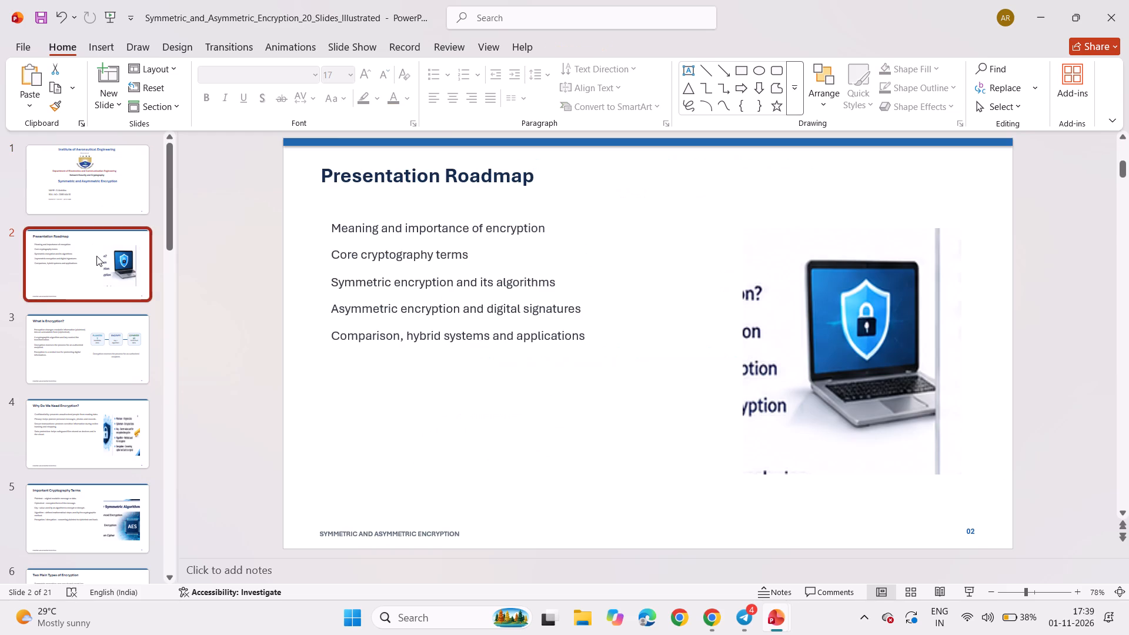
click(747, 326)
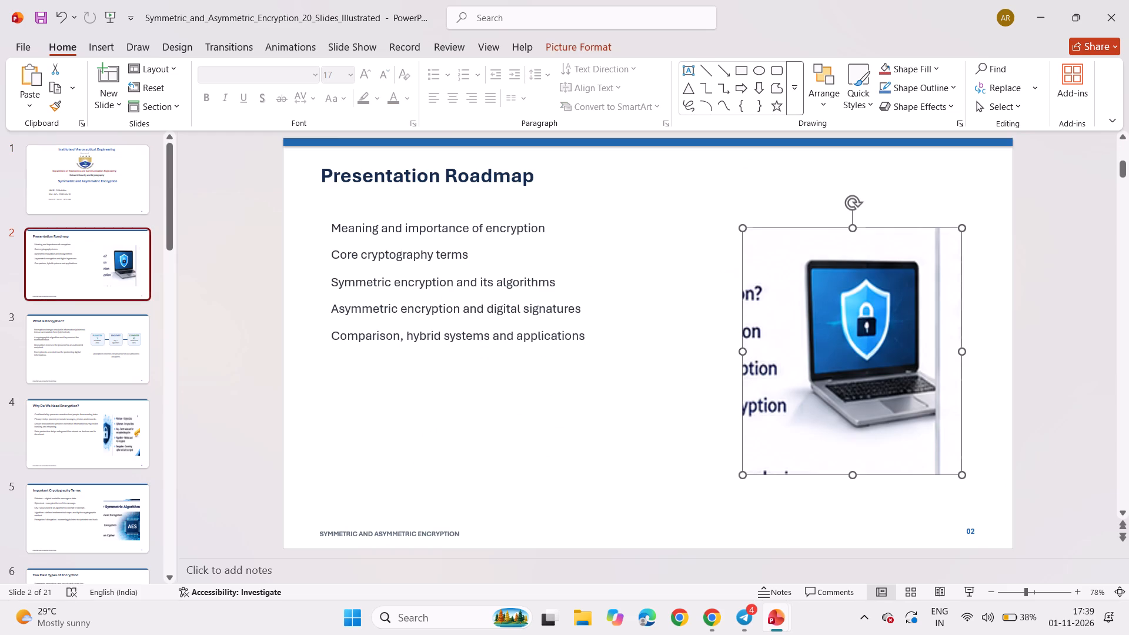
key(BackSpace)
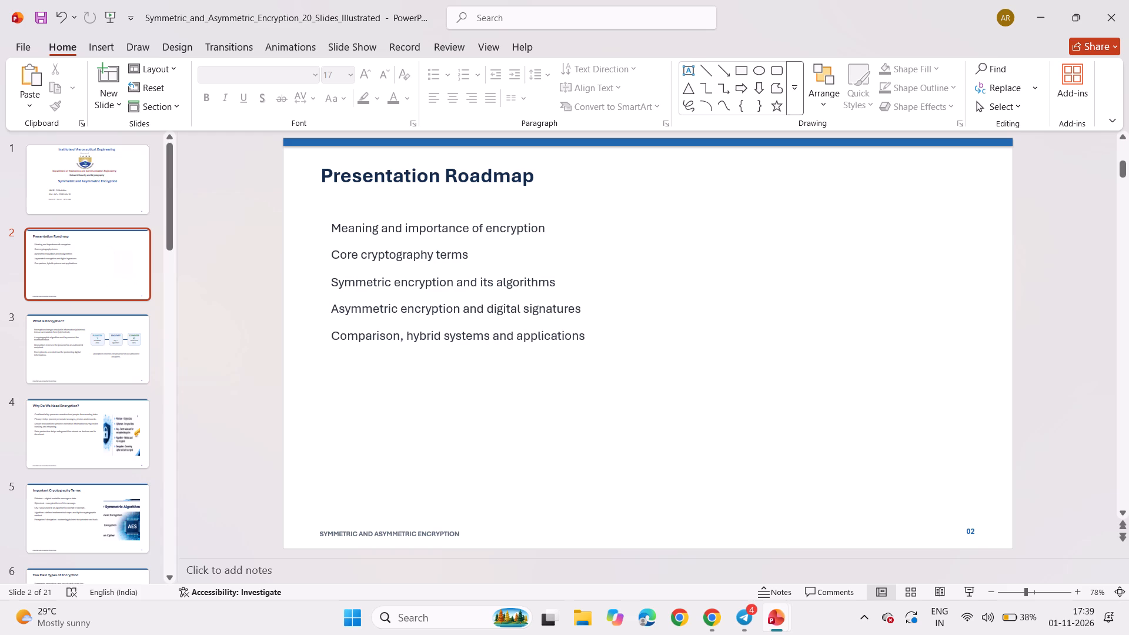
Resize the roadmap list's text box on slide 2, extending its right edge and pulling its left edge inward so the list sits near the slide's centre.
double_click(330, 228)
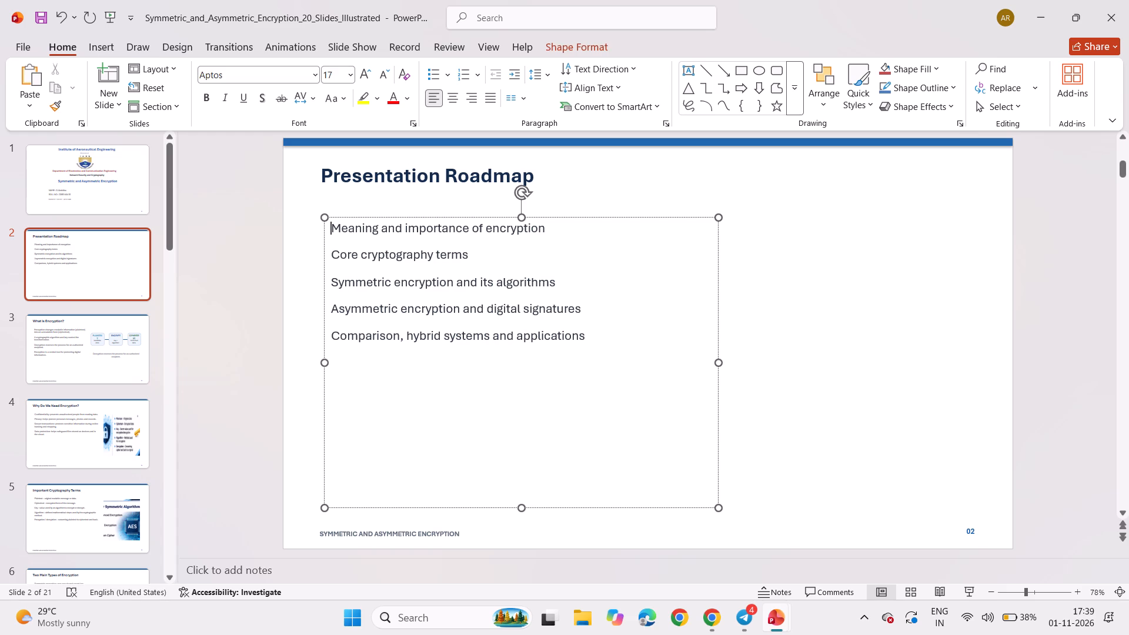
drag(714, 363, 831, 346)
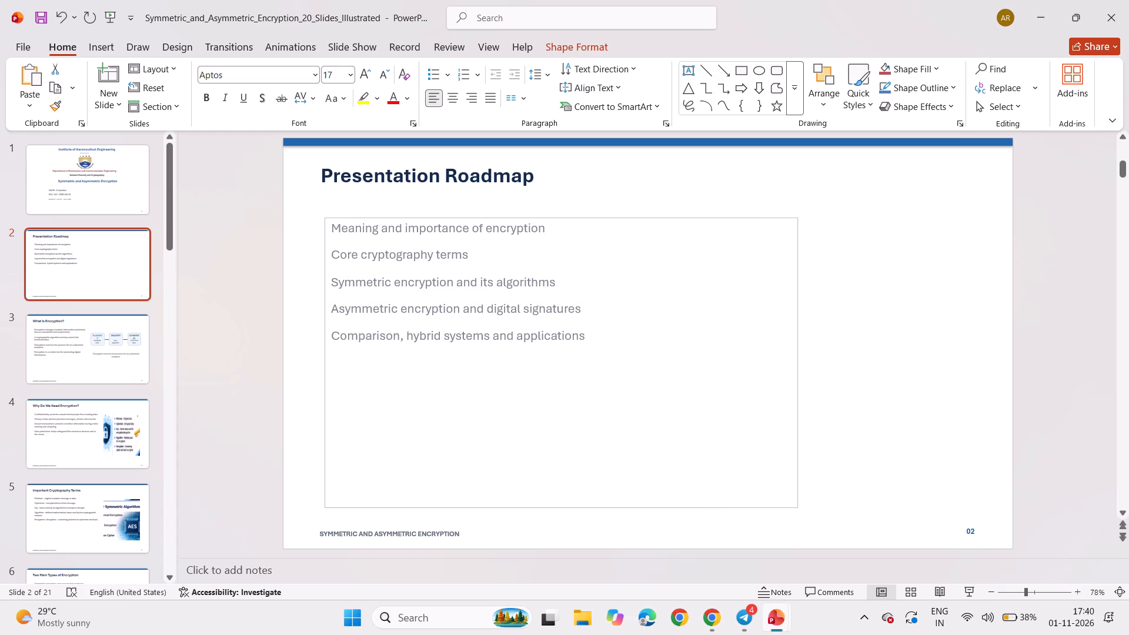
drag(831, 346, 885, 336)
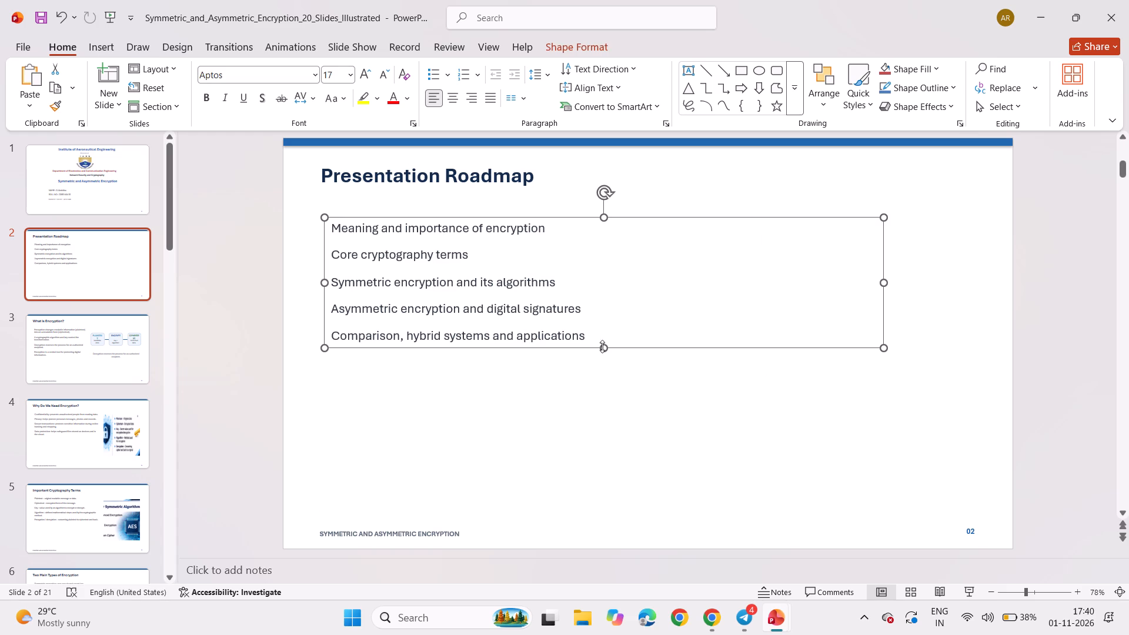
drag(604, 347, 603, 440)
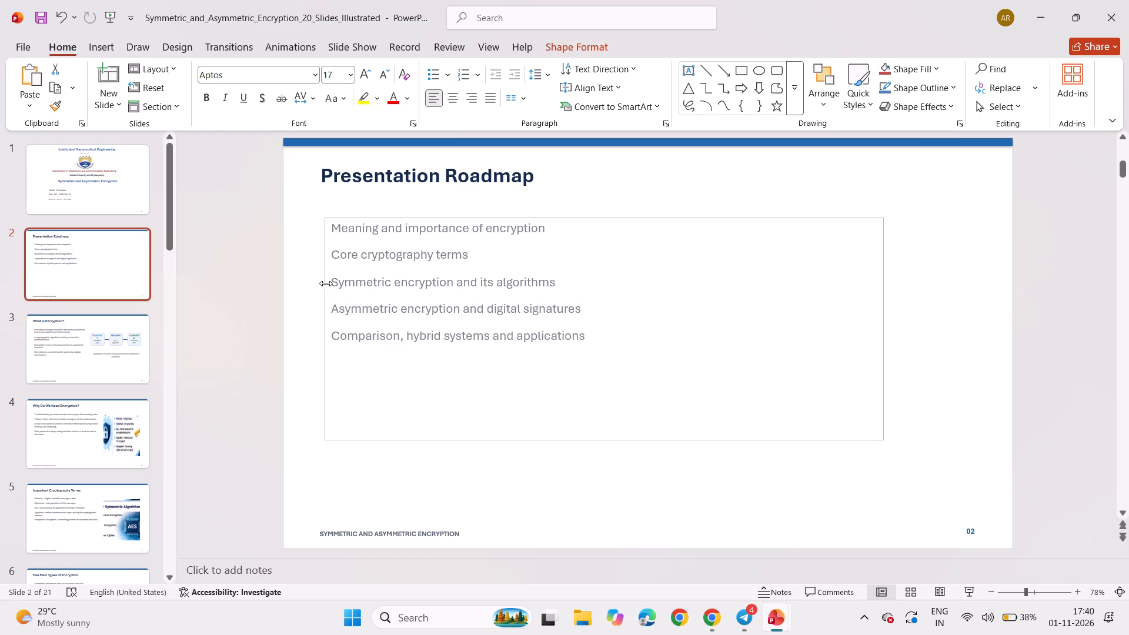
drag(322, 283, 480, 327)
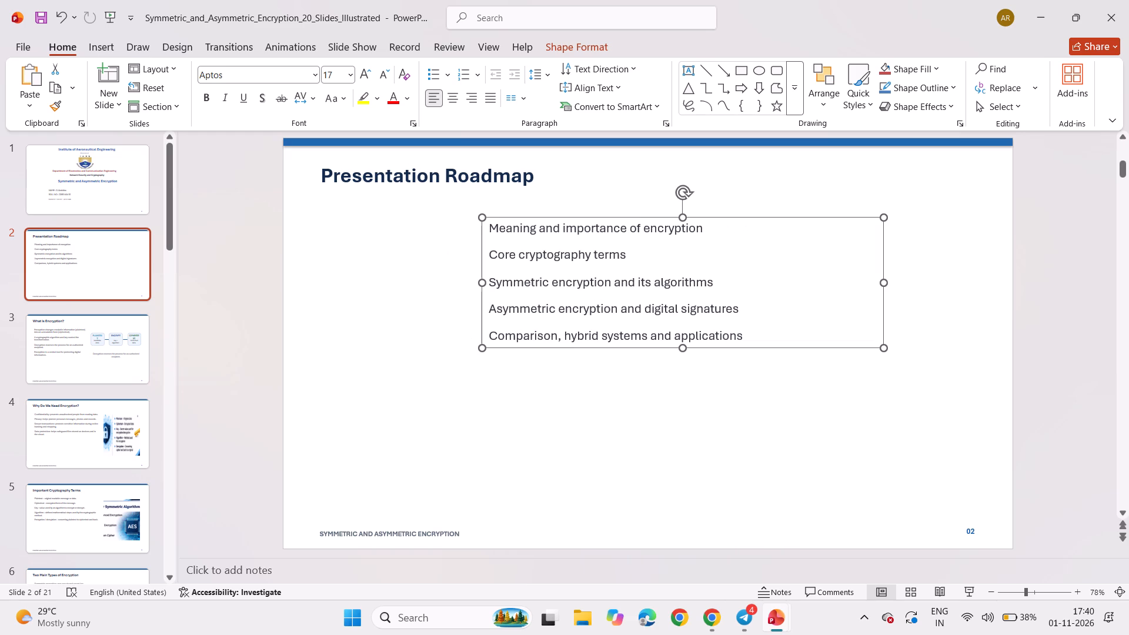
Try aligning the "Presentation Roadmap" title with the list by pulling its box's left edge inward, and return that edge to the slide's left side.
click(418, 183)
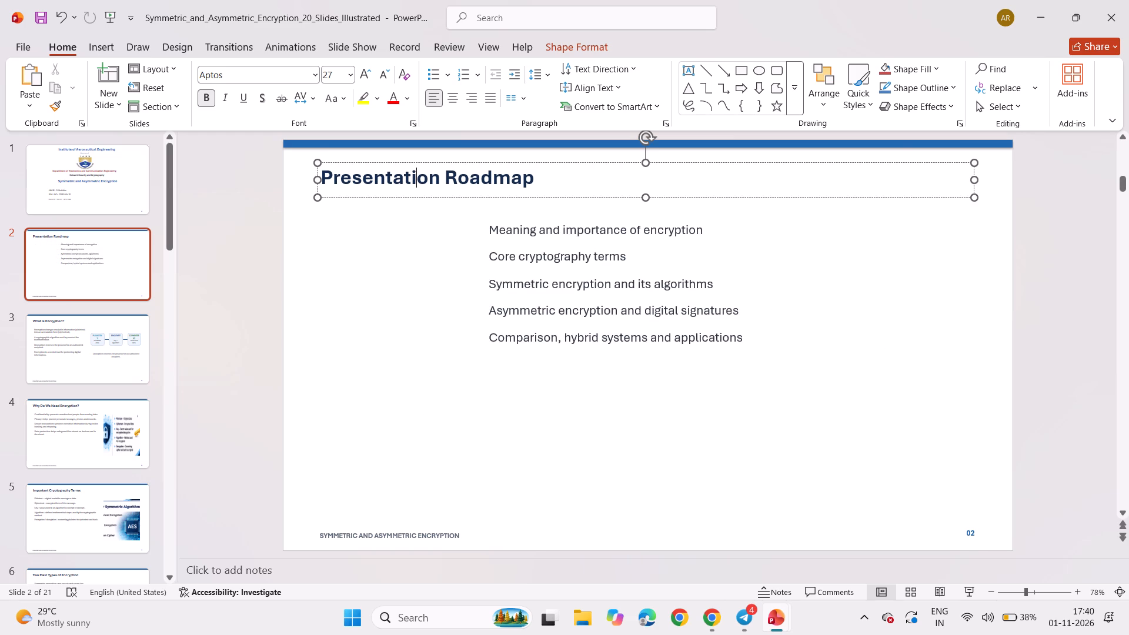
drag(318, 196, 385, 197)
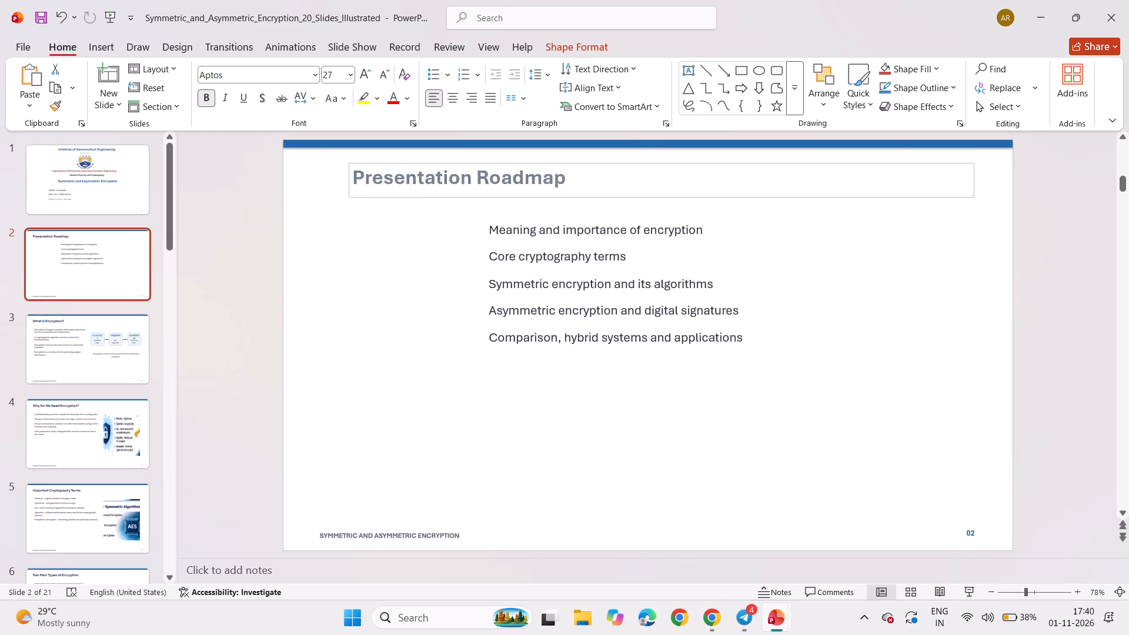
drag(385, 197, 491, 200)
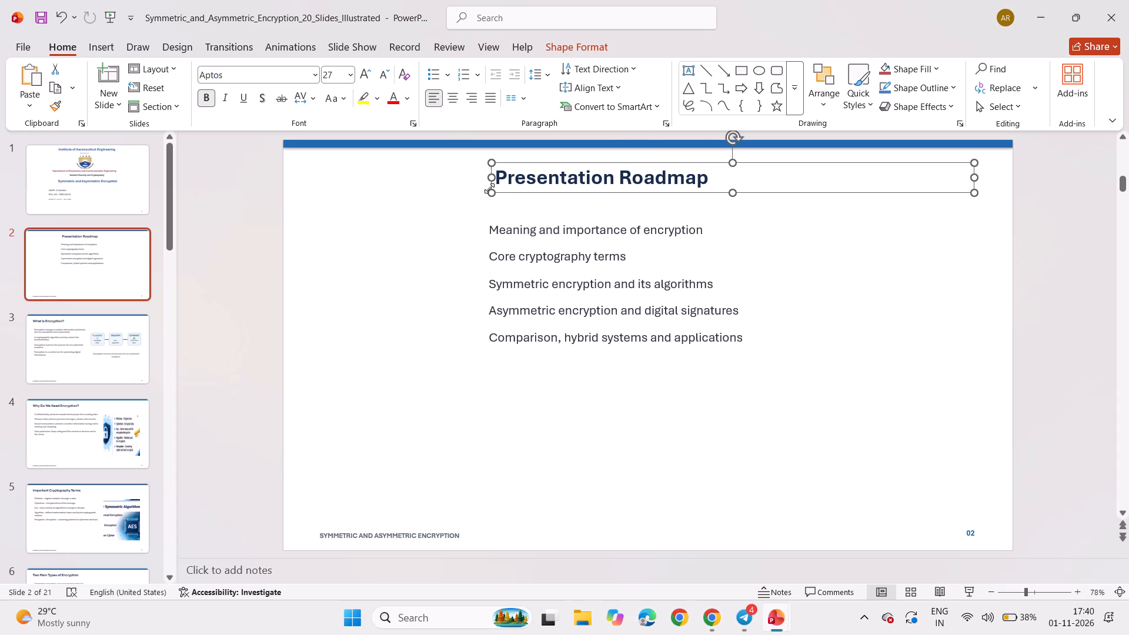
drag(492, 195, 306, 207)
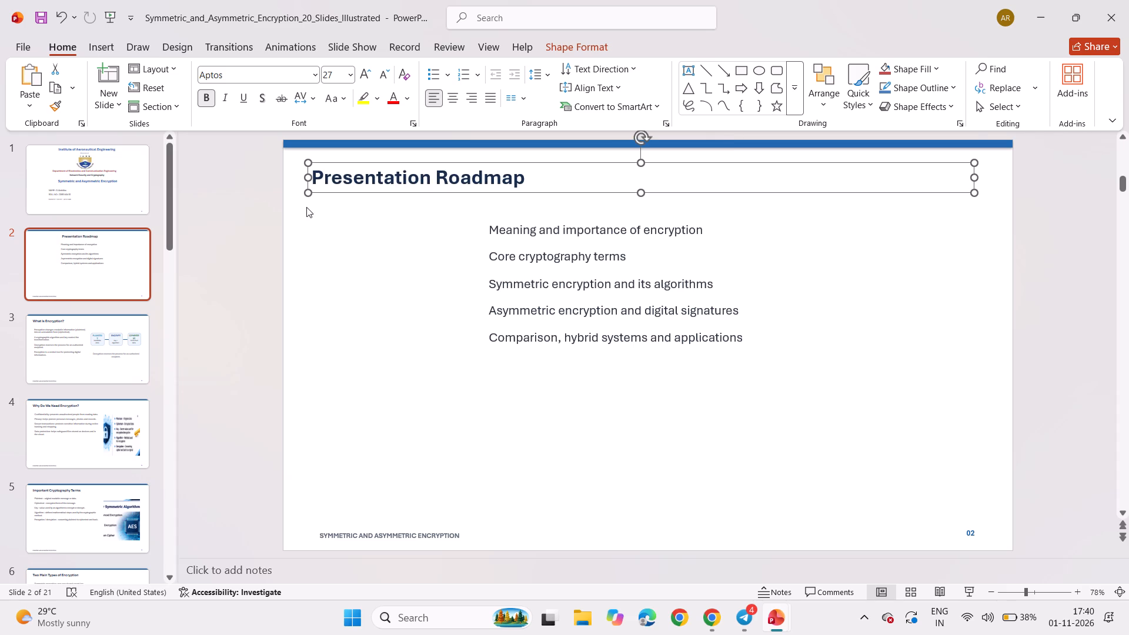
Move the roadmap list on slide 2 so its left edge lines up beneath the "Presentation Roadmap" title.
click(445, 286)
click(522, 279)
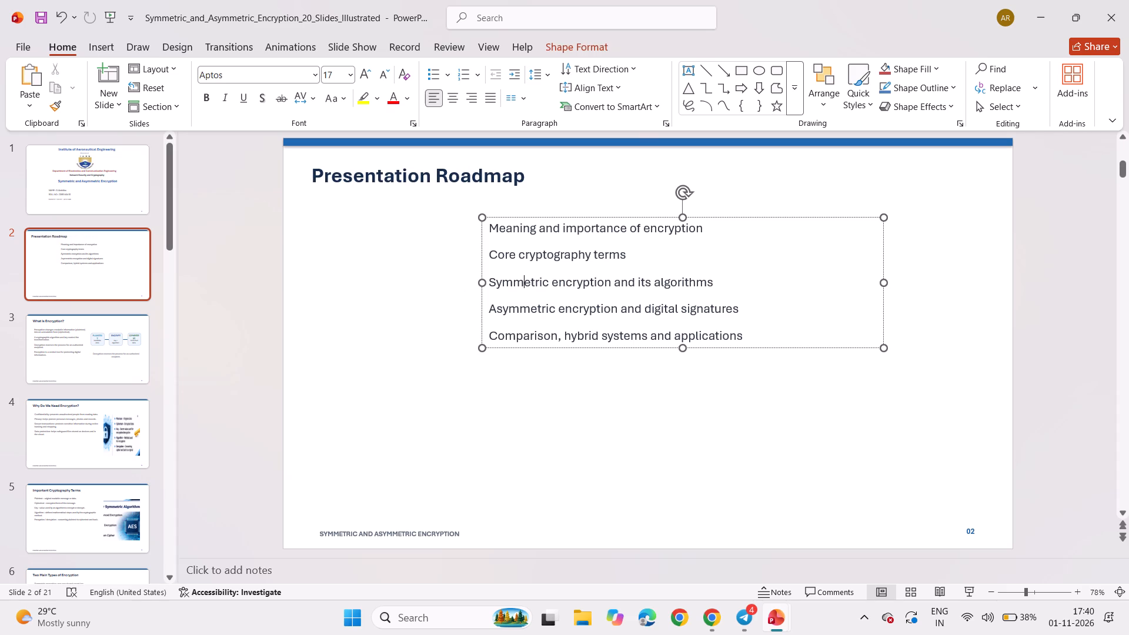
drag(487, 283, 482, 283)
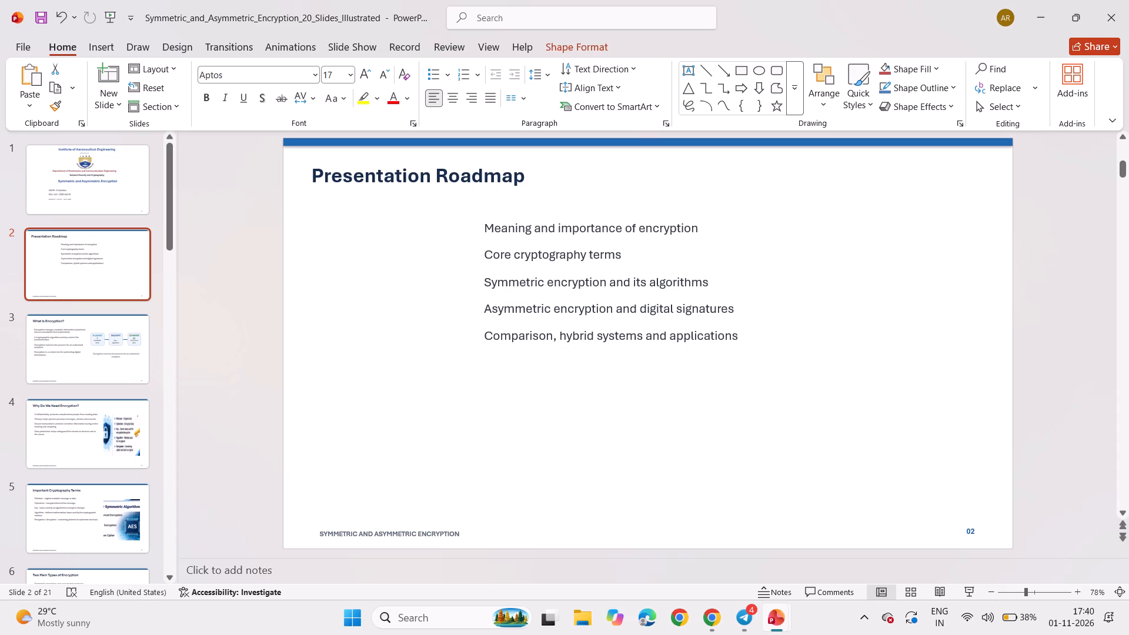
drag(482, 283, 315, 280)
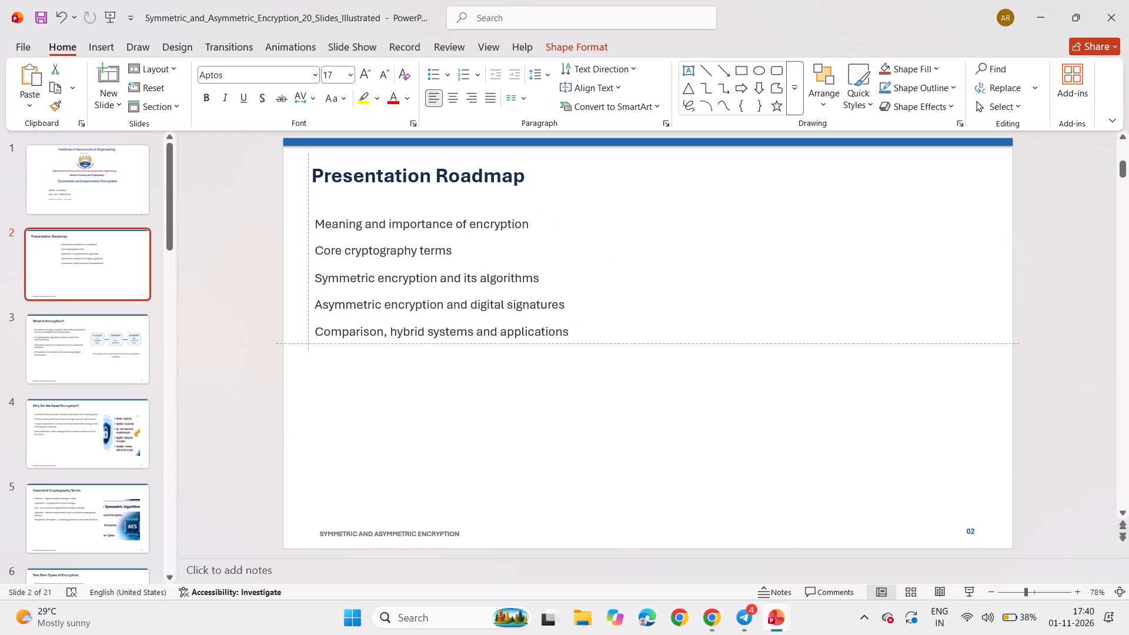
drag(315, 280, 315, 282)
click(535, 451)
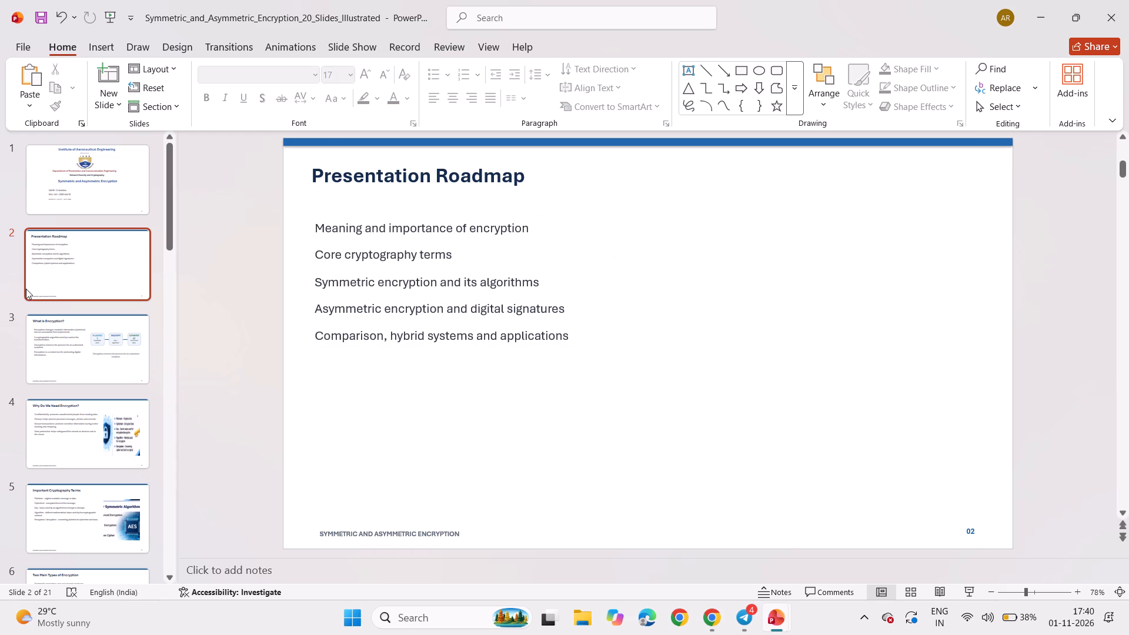
Delete slide 2, "Presentation Roadmap", from the presentation.
click(93, 264)
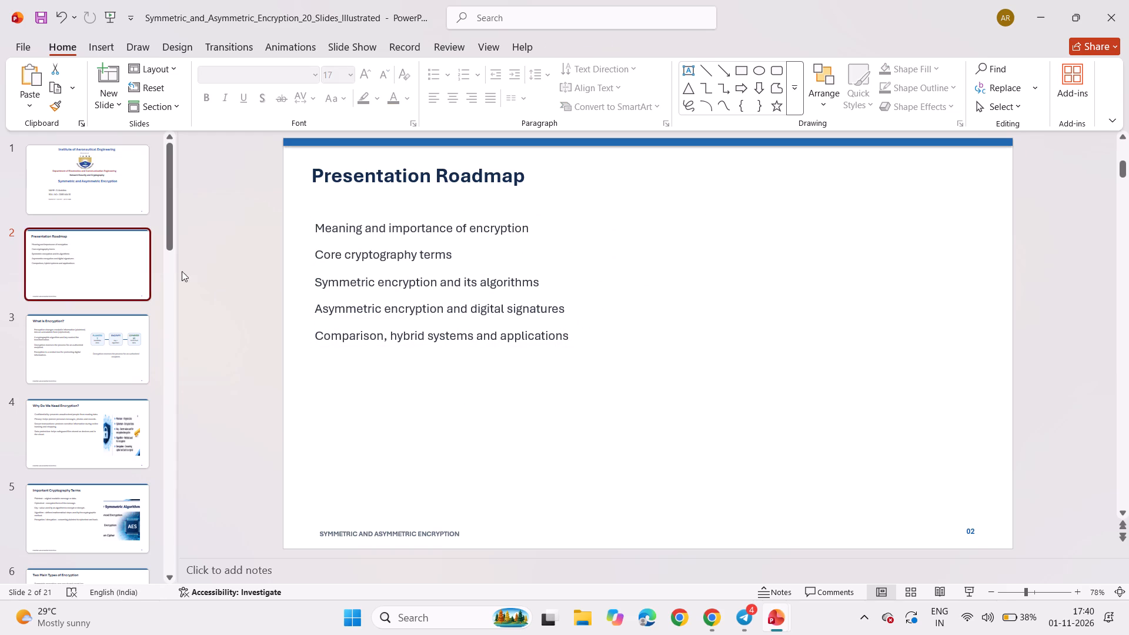
right_click(132, 276)
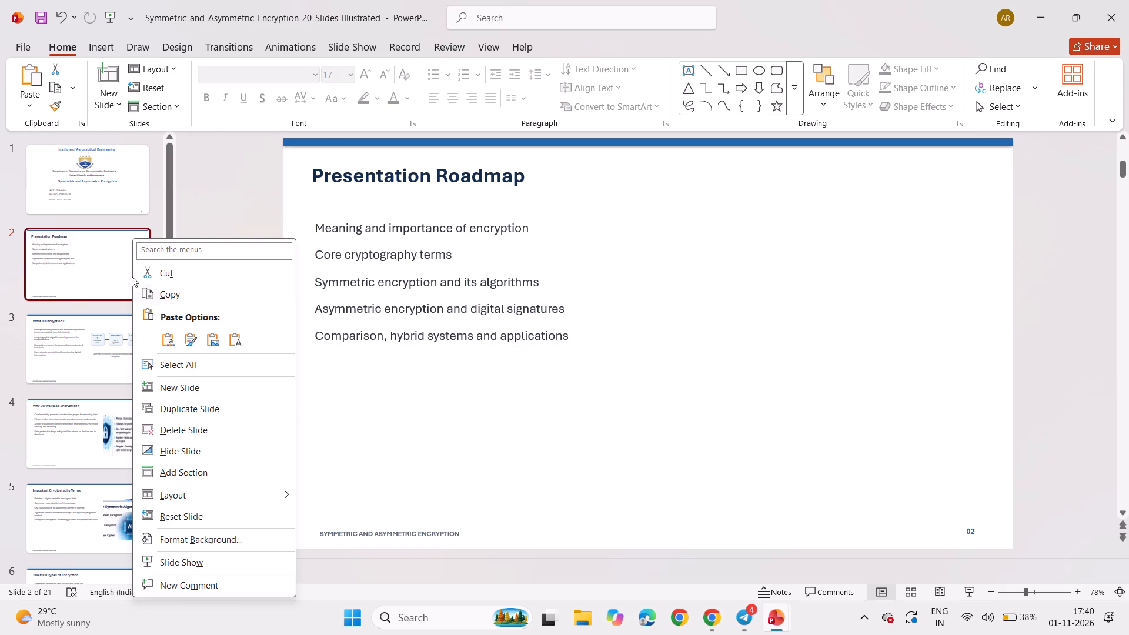
click(226, 434)
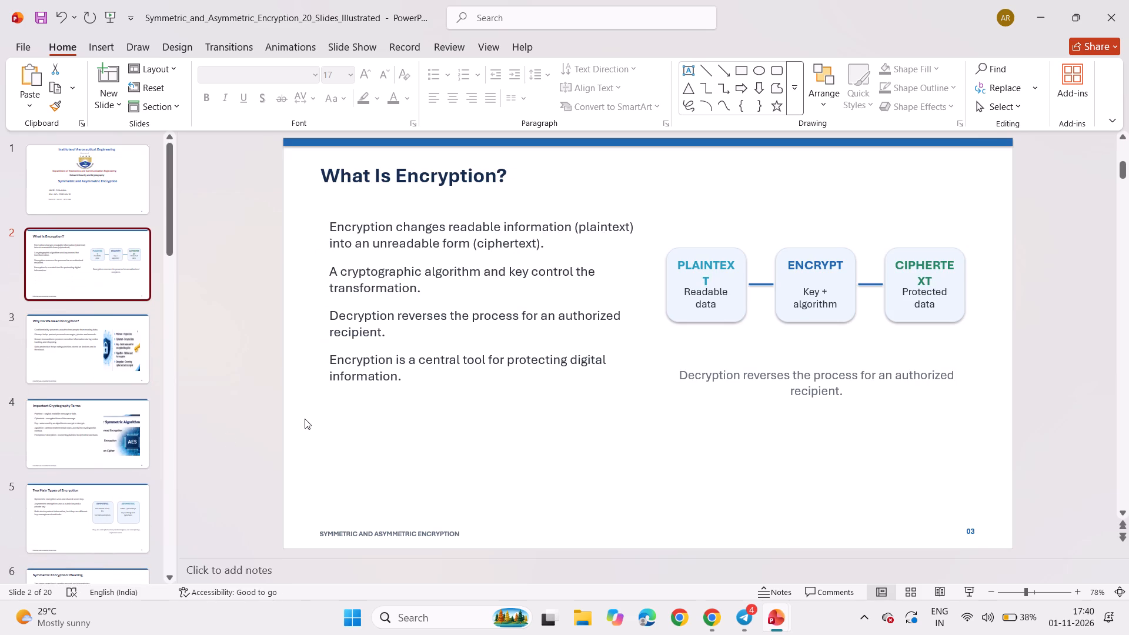
Remove the page number 03 from the footer of the "What Is Encryption?" slide.
click(975, 533)
key(BackSpace)
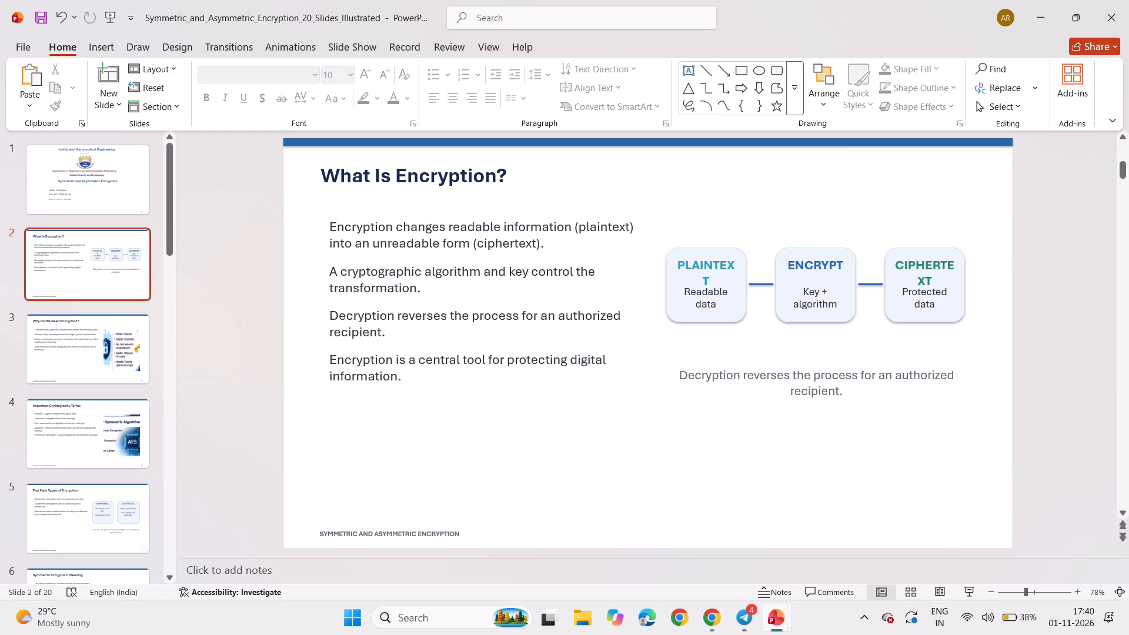
click(100, 260)
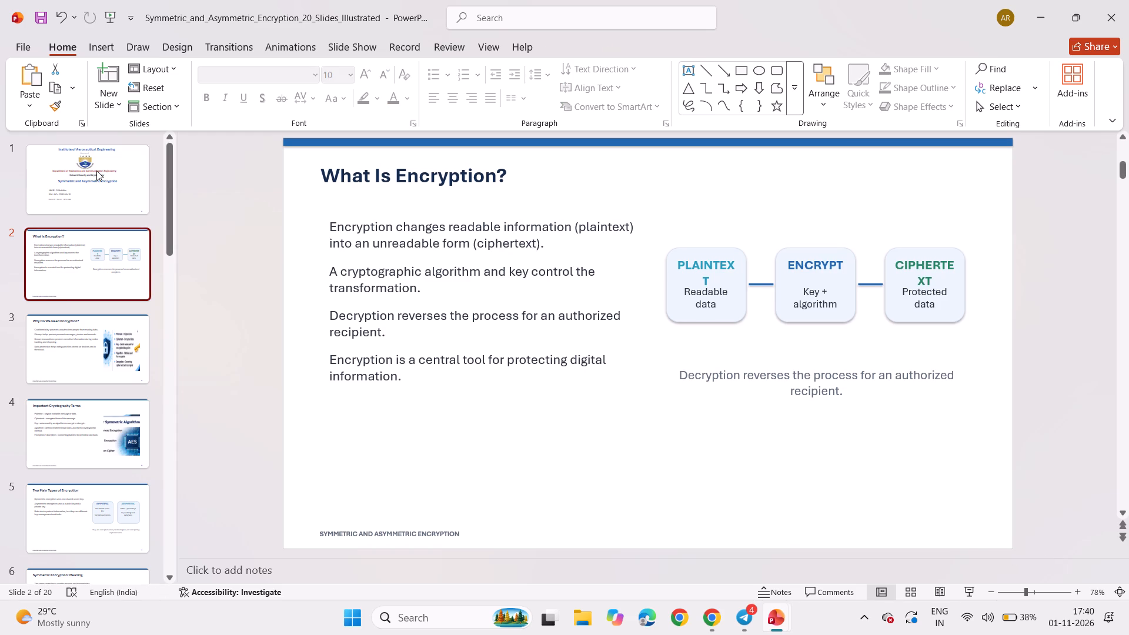
Remove the page number 01 from the bottom corner of the title slide.
click(96, 171)
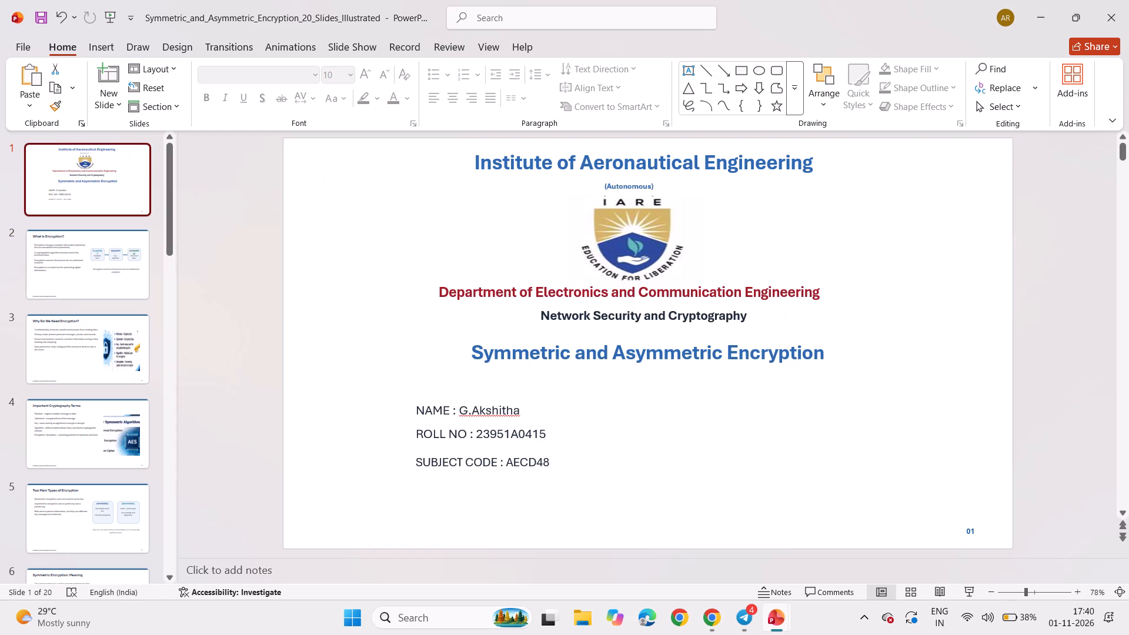
click(974, 534)
key(BackSpace)
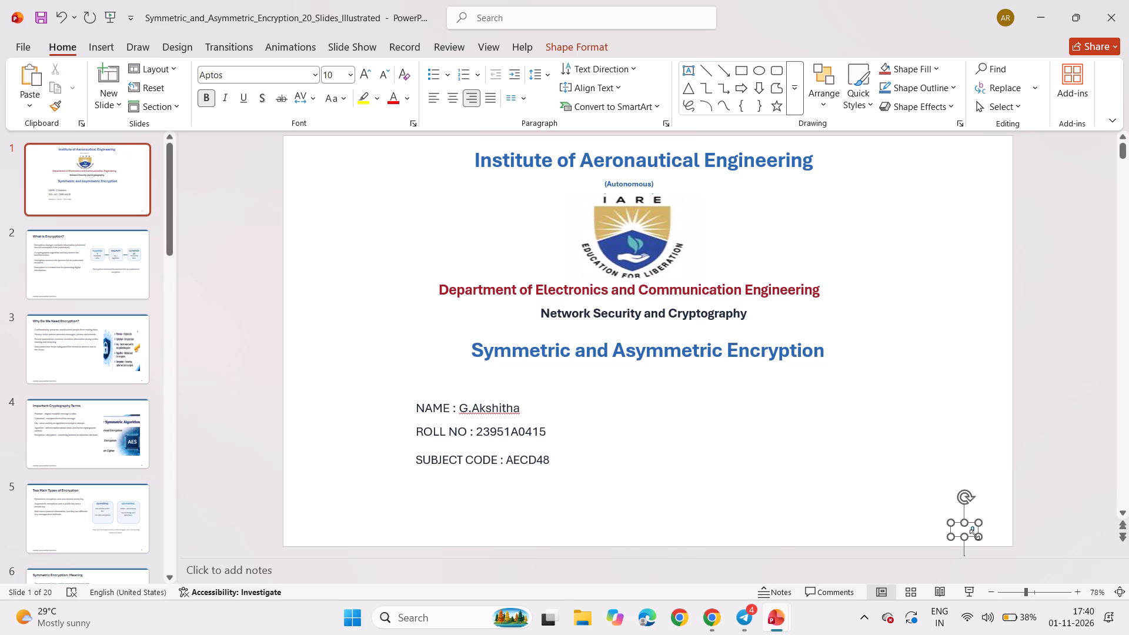
key(BackSpace)
key(BackSpace)
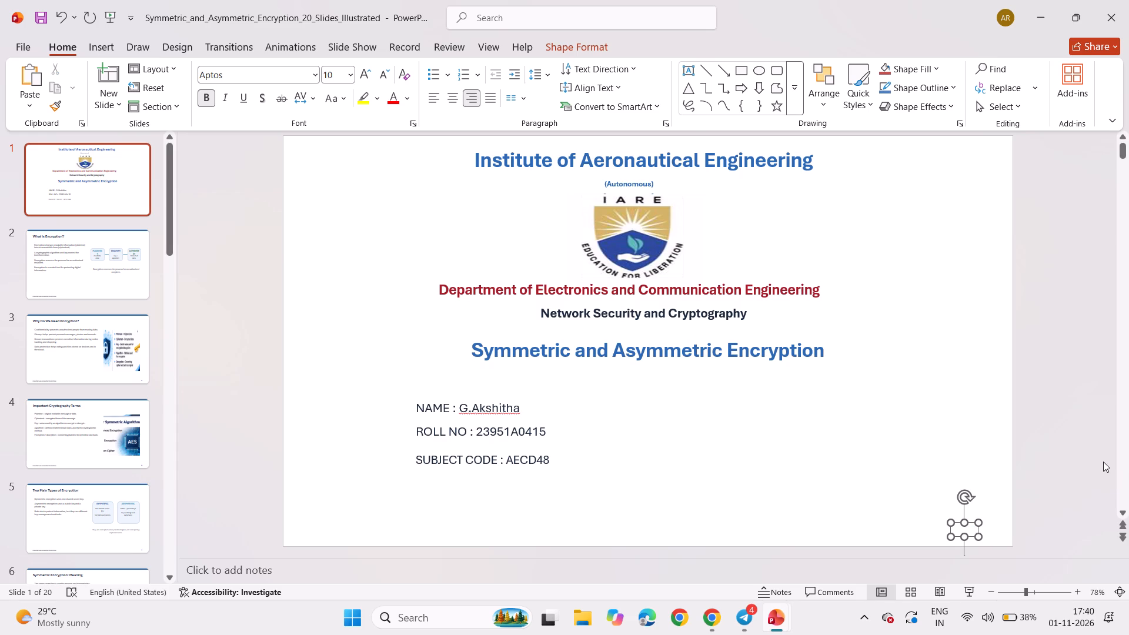
click(1103, 462)
Remove the page number 04 from the footer of slide 3, "Why Do We Need Encryption?".
click(117, 280)
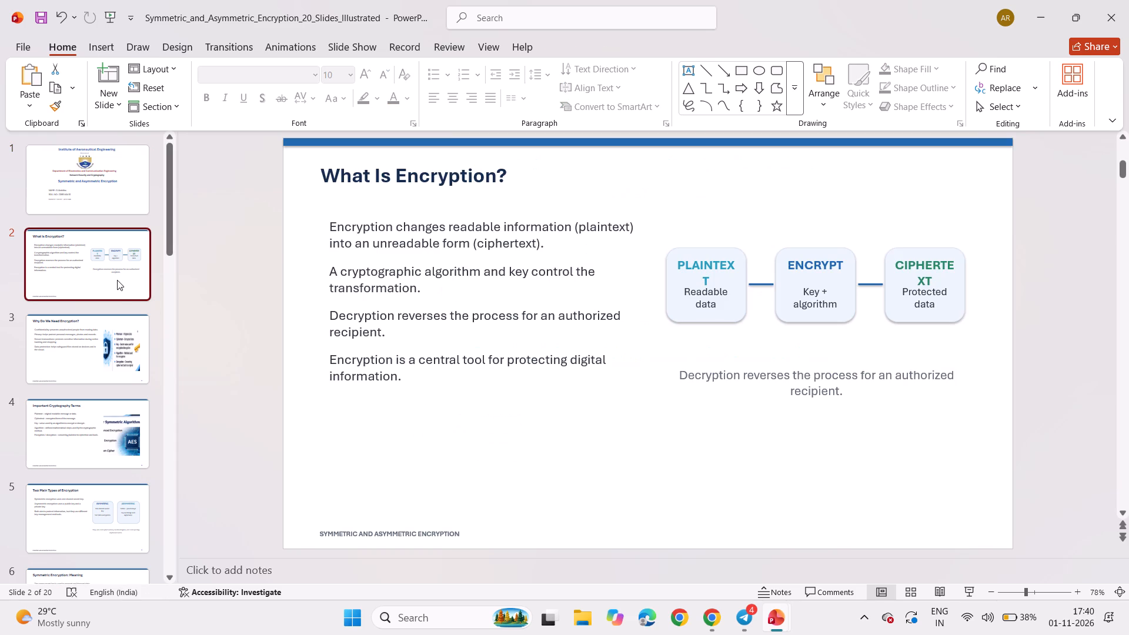
click(106, 335)
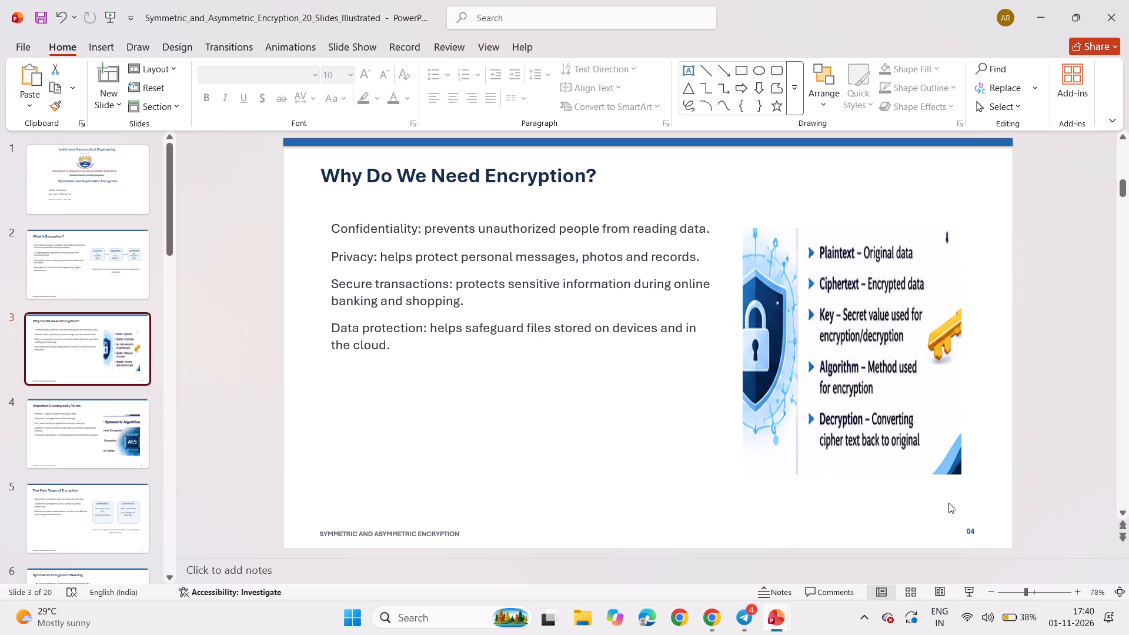
click(968, 527)
key(BackSpace)
key(BackSpace)
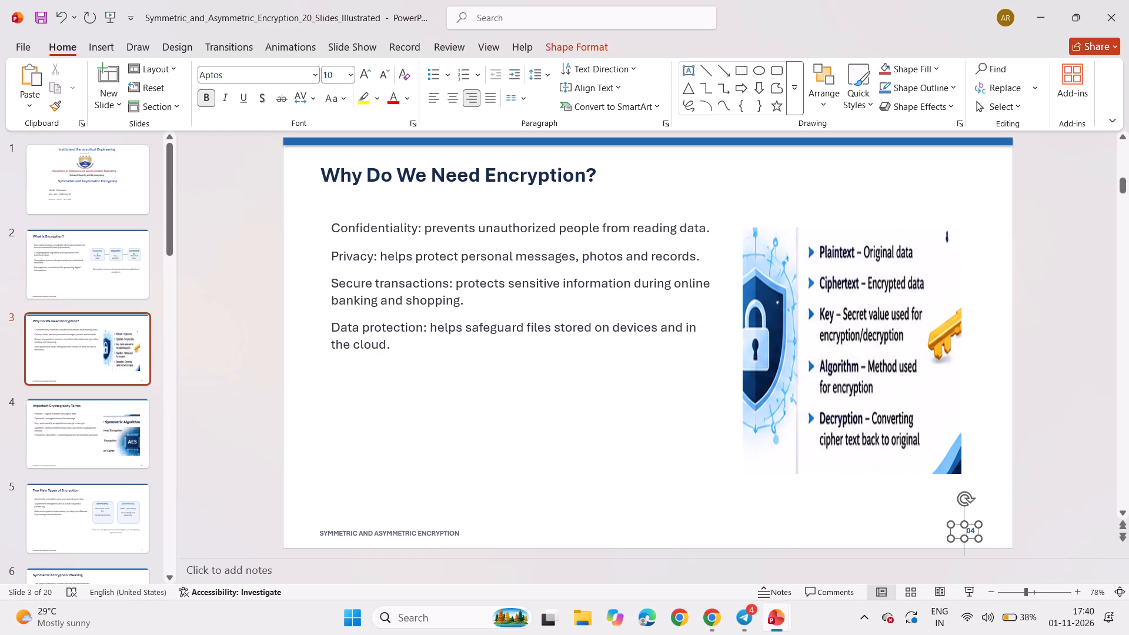
click(979, 530)
key(BackSpace)
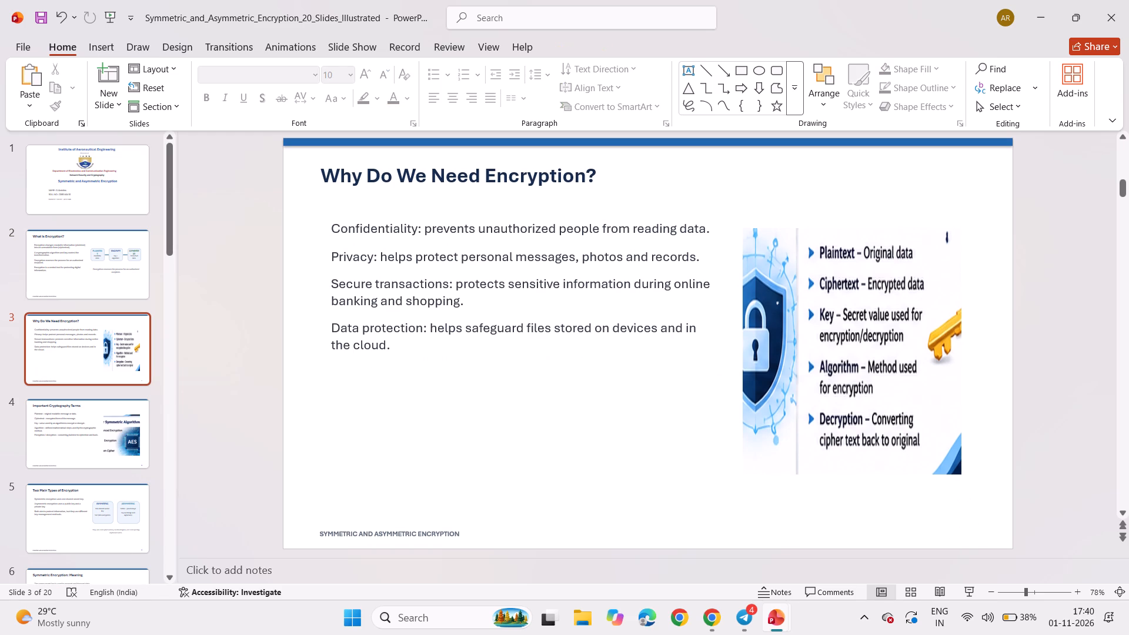
Delete the cropped AES chip picture from slide 4, "Important Cryptography Terms".
click(59, 451)
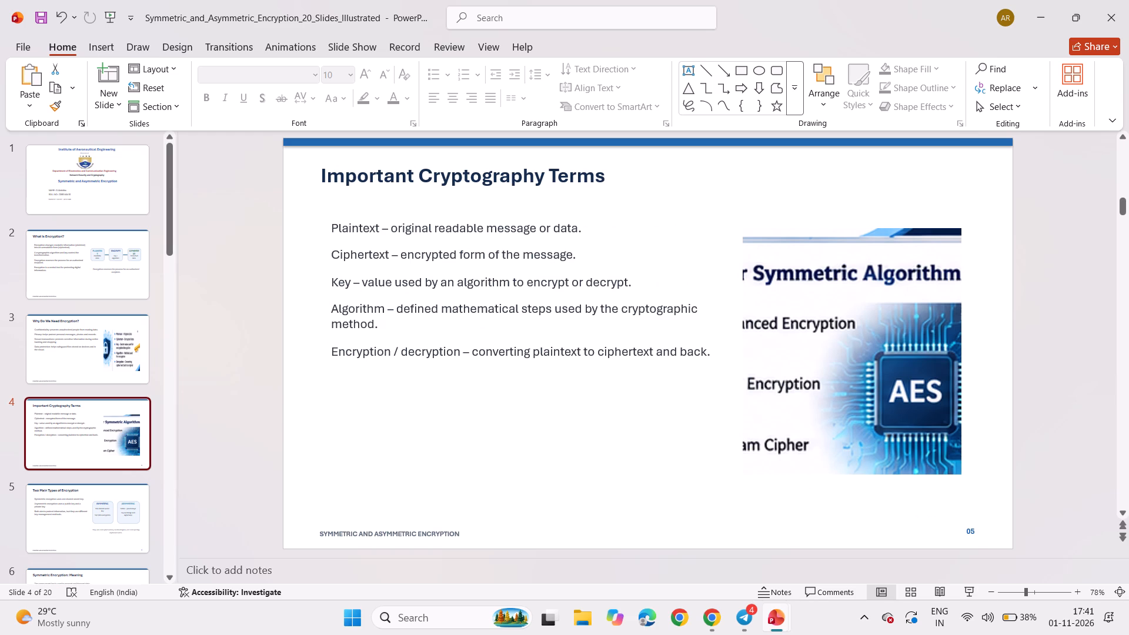
click(903, 432)
key(BackSpace)
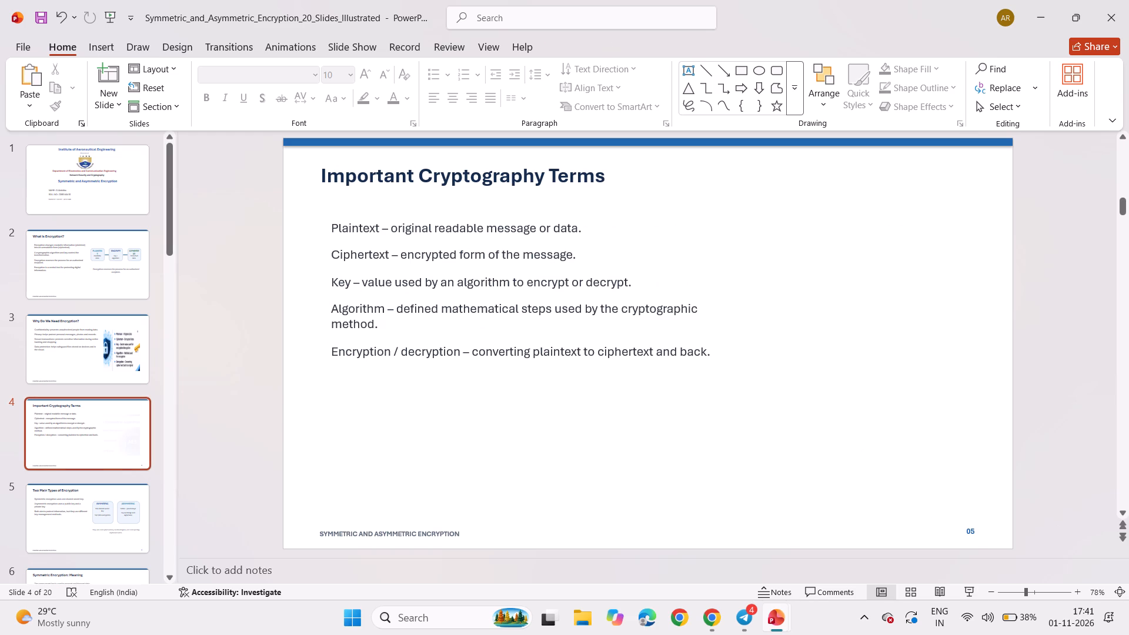
Remove the page number 05 from the footer of the "Important Cryptography Terms" slide.
click(971, 530)
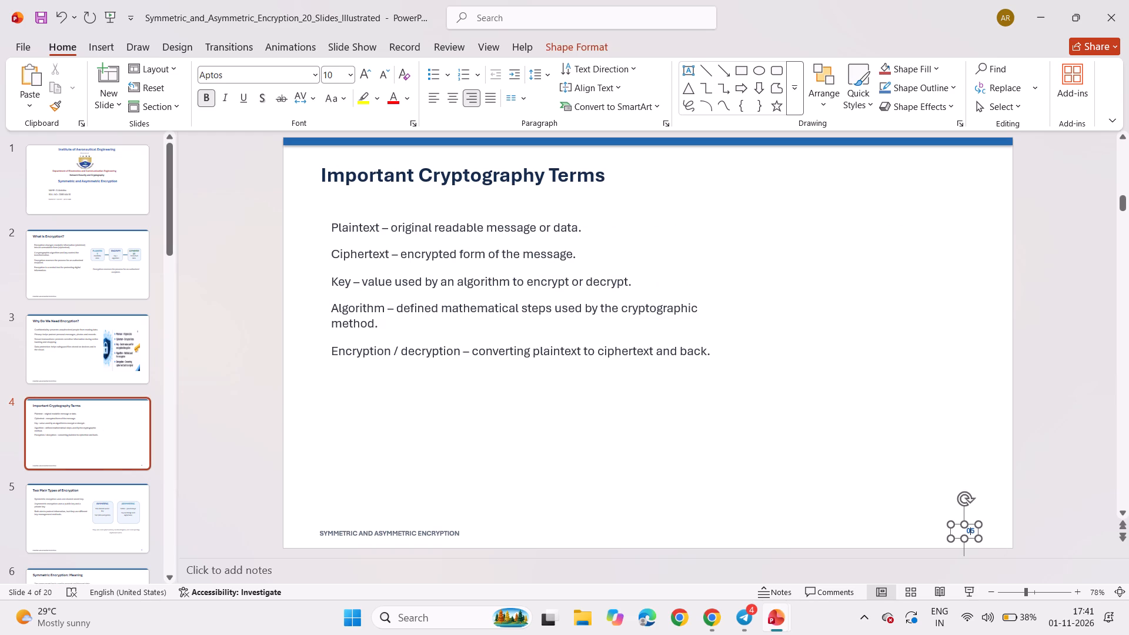
key(BackSpace)
key(BackSpace)
key(BackSpace)
key(BackSpace)
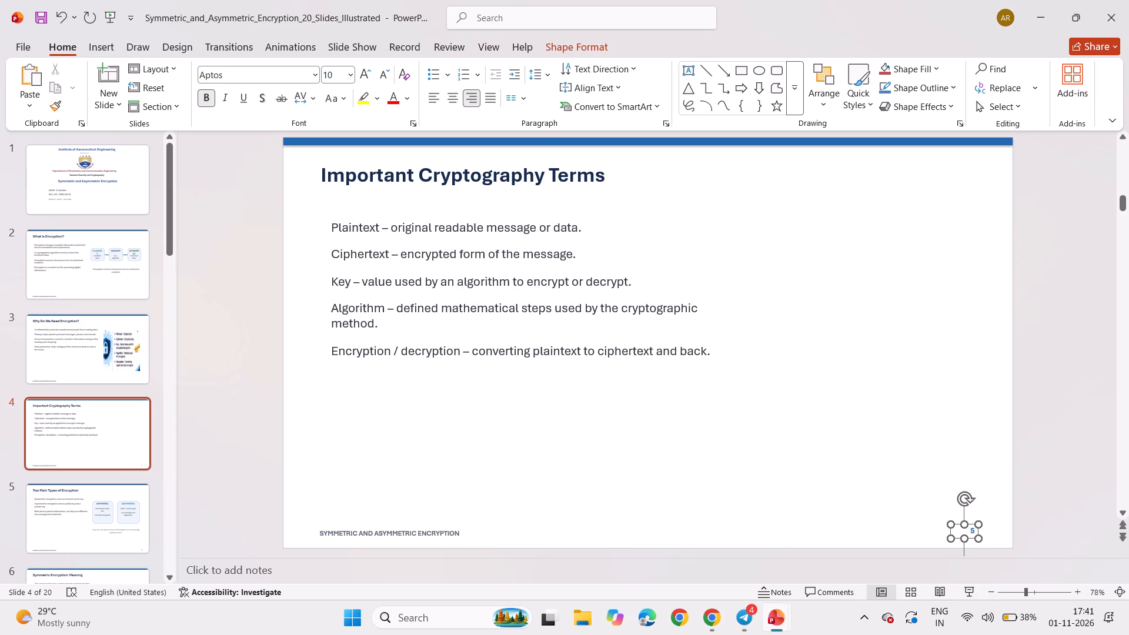
click(977, 531)
key(BackSpace)
key(BackSpace)
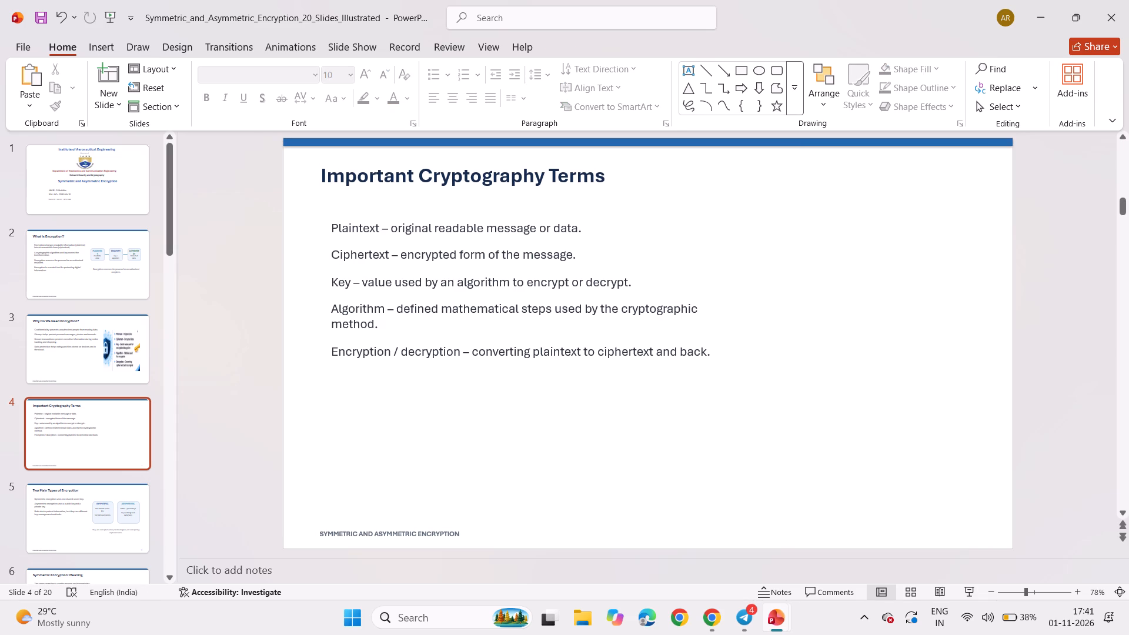
Remove the page number 06 from the footer of slide 5, "Two Main Types of Encryption".
click(109, 520)
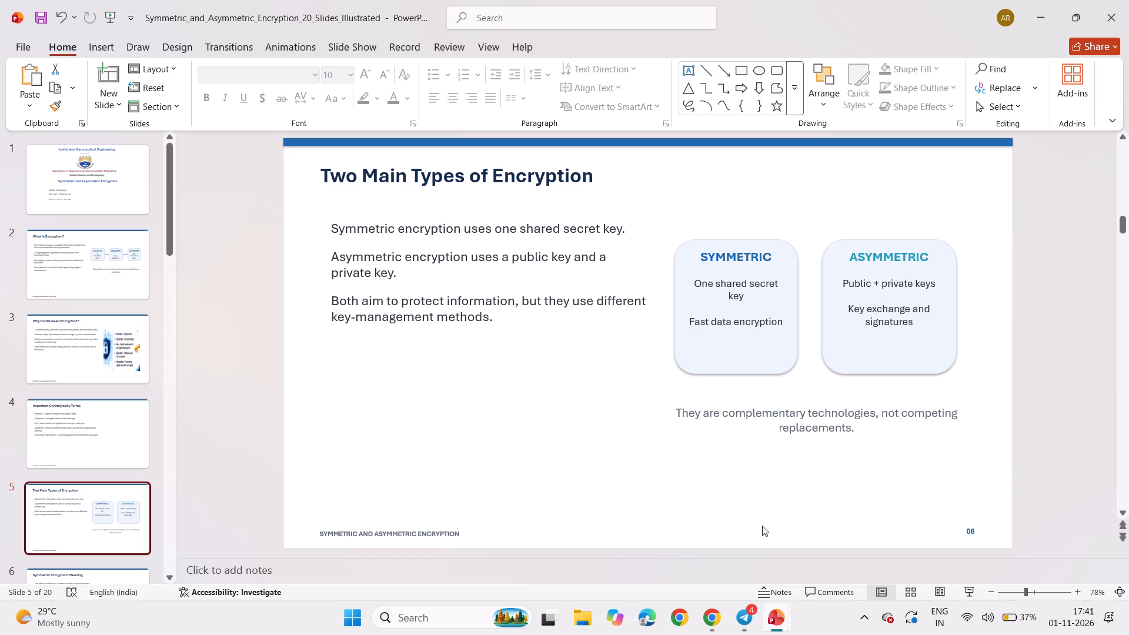
click(971, 533)
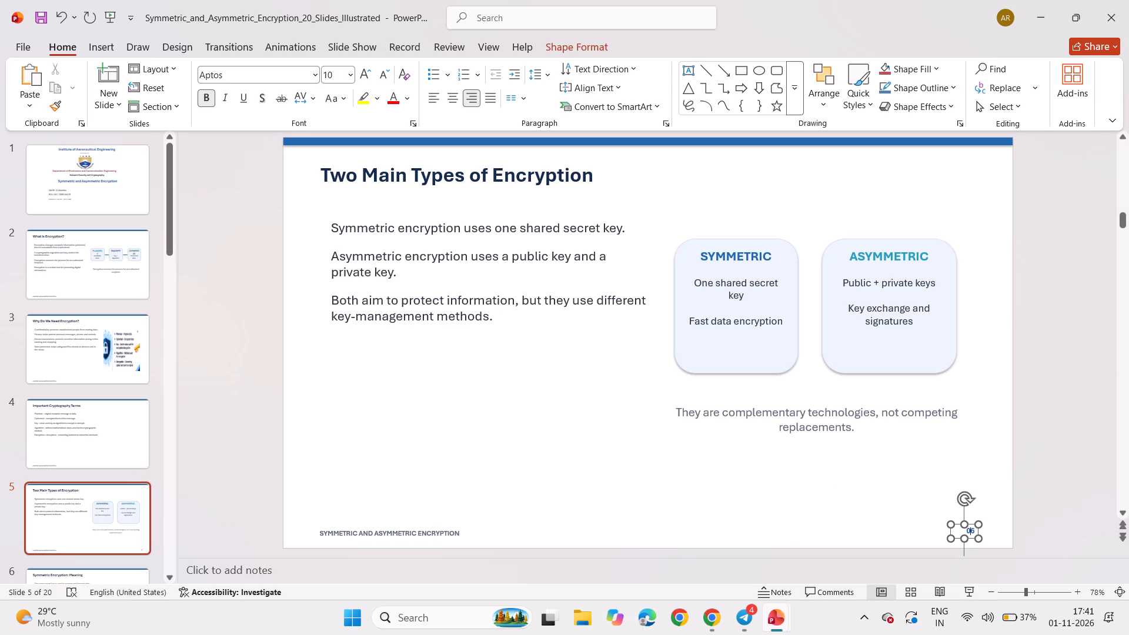
key(BackSpace)
key(BackSpace)
key(BackSpace)
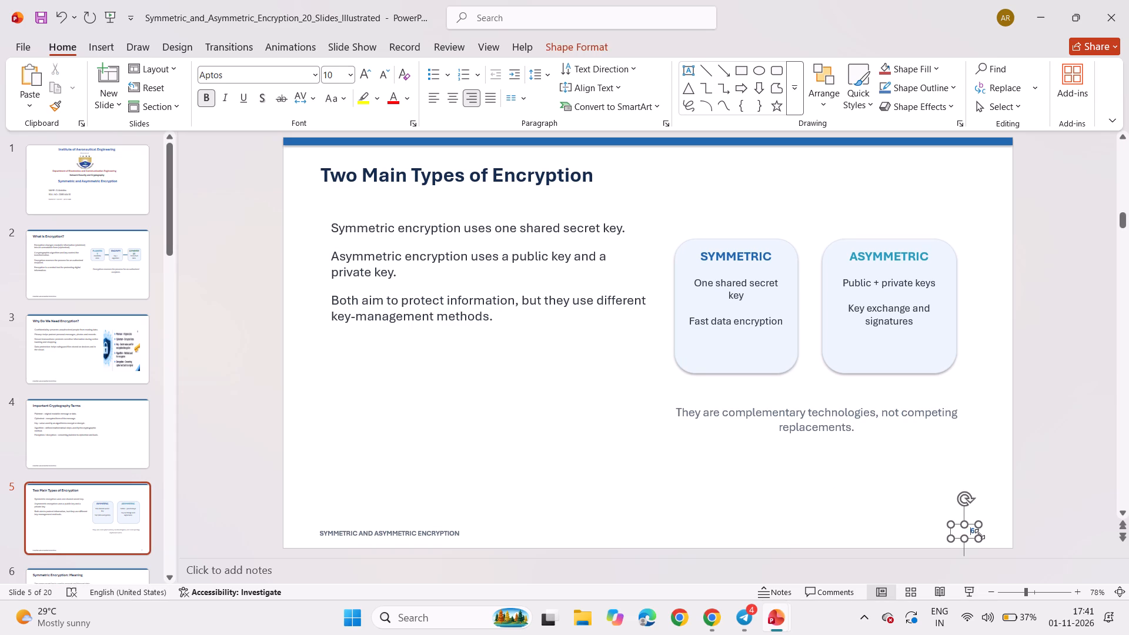
click(976, 532)
key(BackSpace)
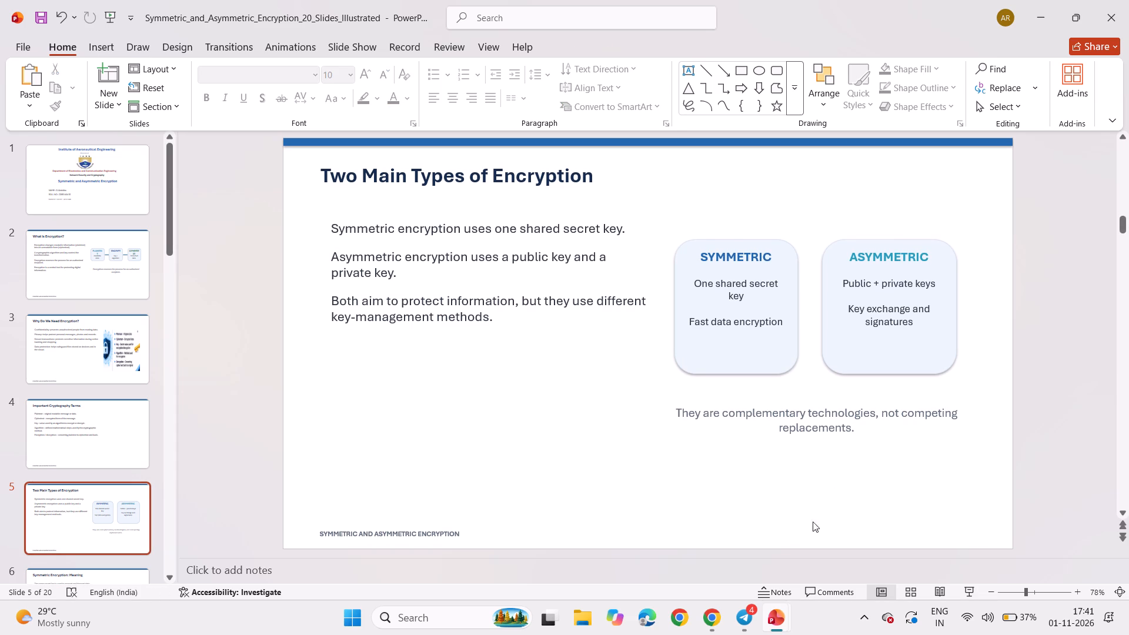
Delete the cropped "Asymmetric Encryption" diagram picture from slide 6, "Symmetric Encryption: Meaning".
scroll(92, 458, down, 1)
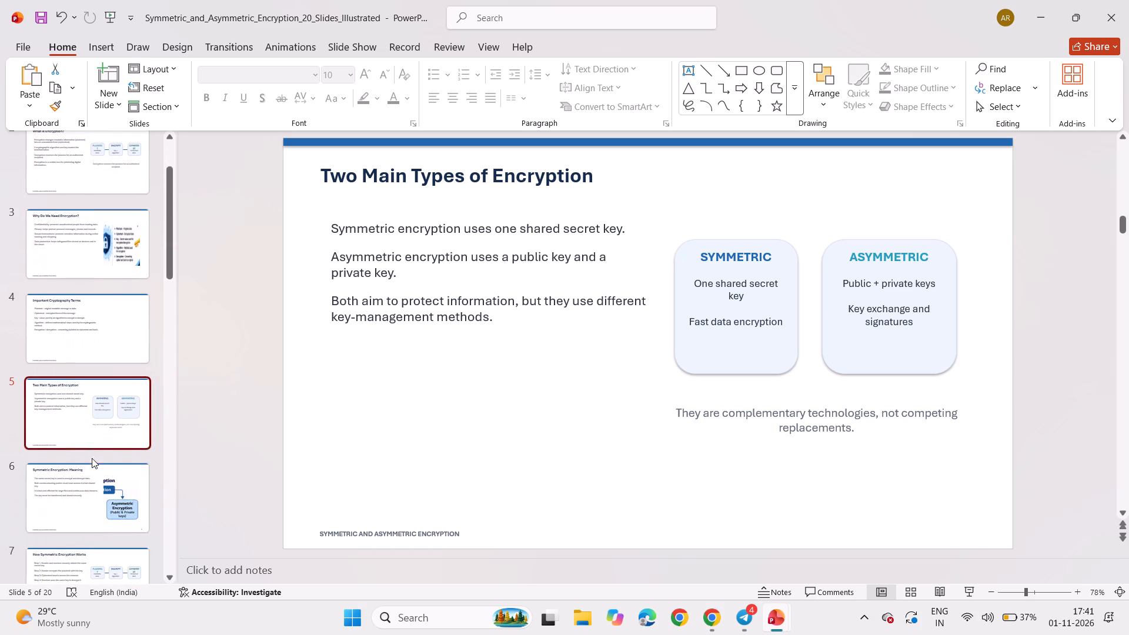
scroll(92, 458, down, 1)
click(92, 458)
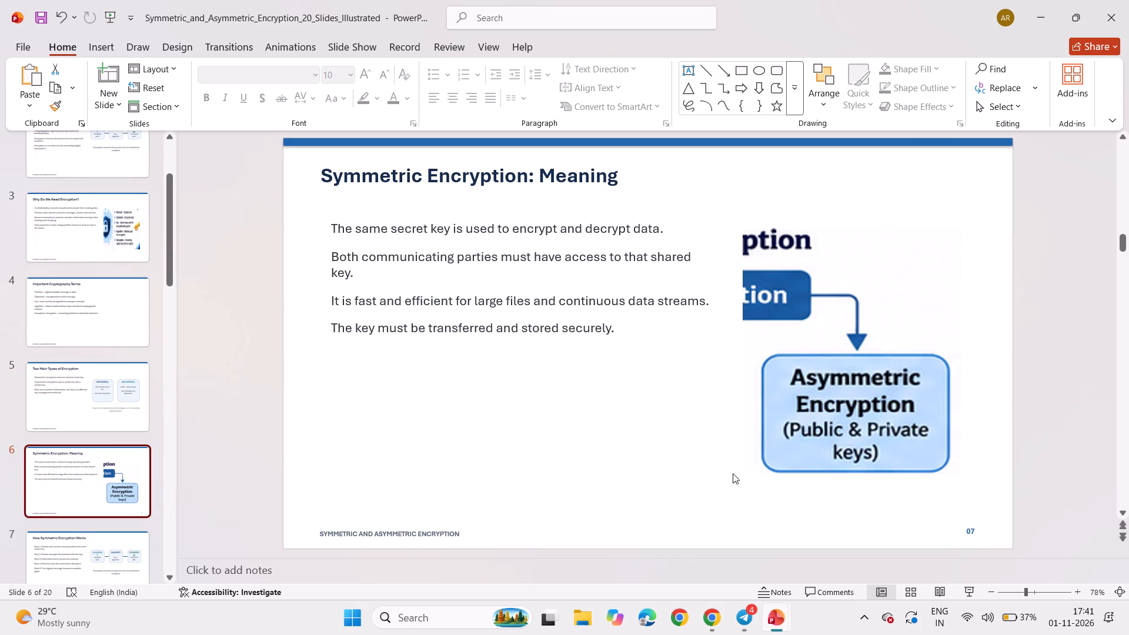
click(808, 369)
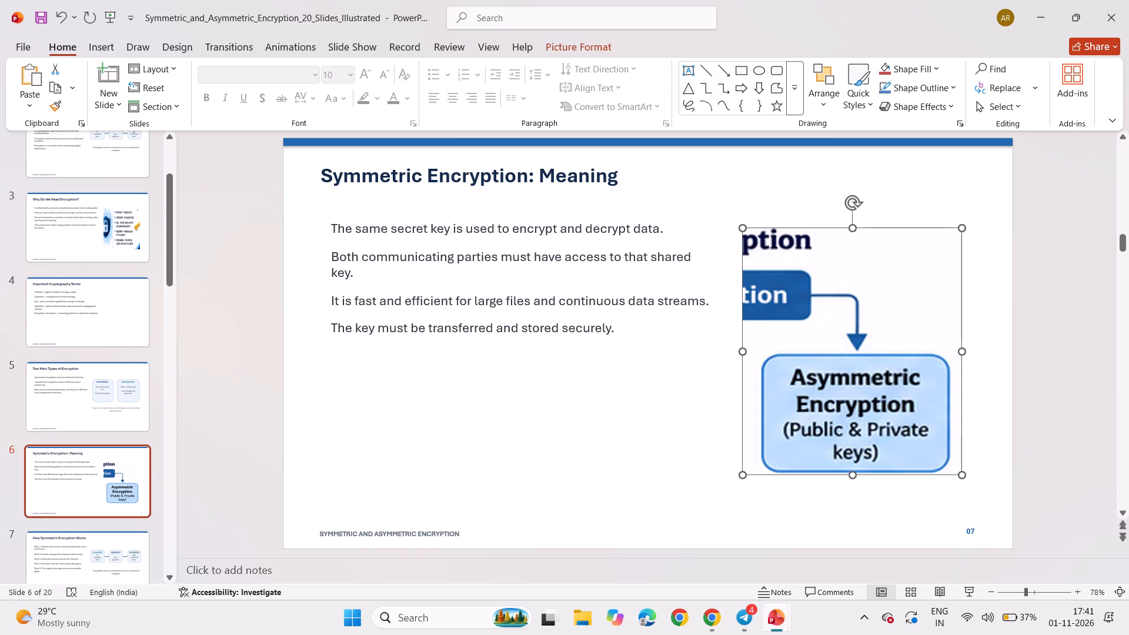
key(BackSpace)
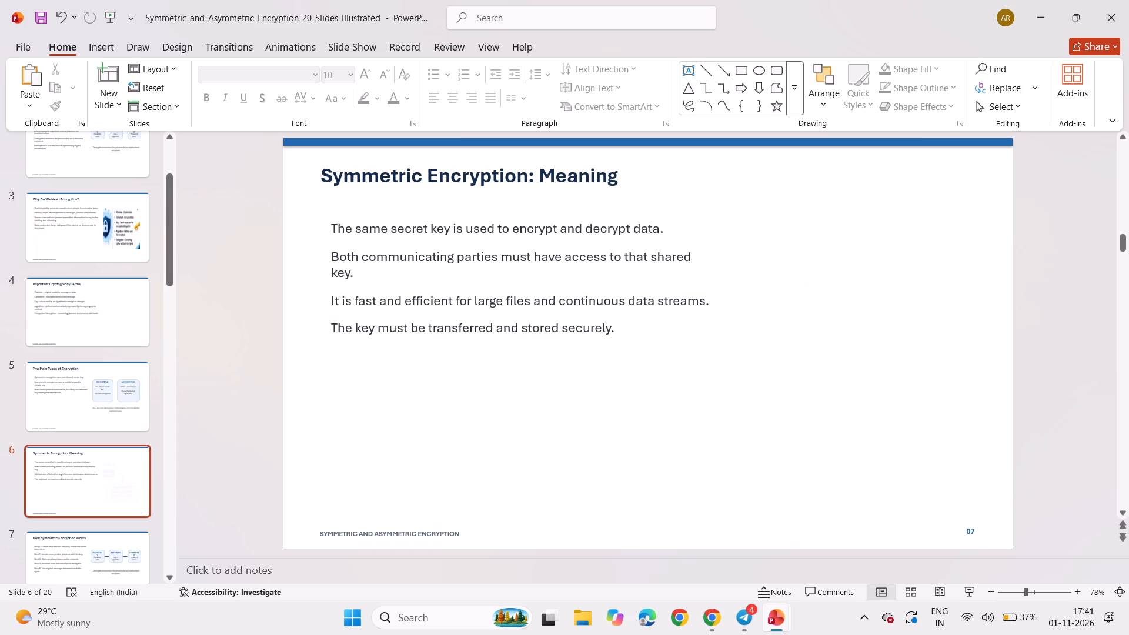
Remove the page number 07 from the footer of the "Symmetric Encryption: Meaning" slide.
click(968, 529)
key(BackSpace)
key(BackSpace)
key(BackSpace)
key(BackSpace)
key(BackSpace)
key(BackSpace)
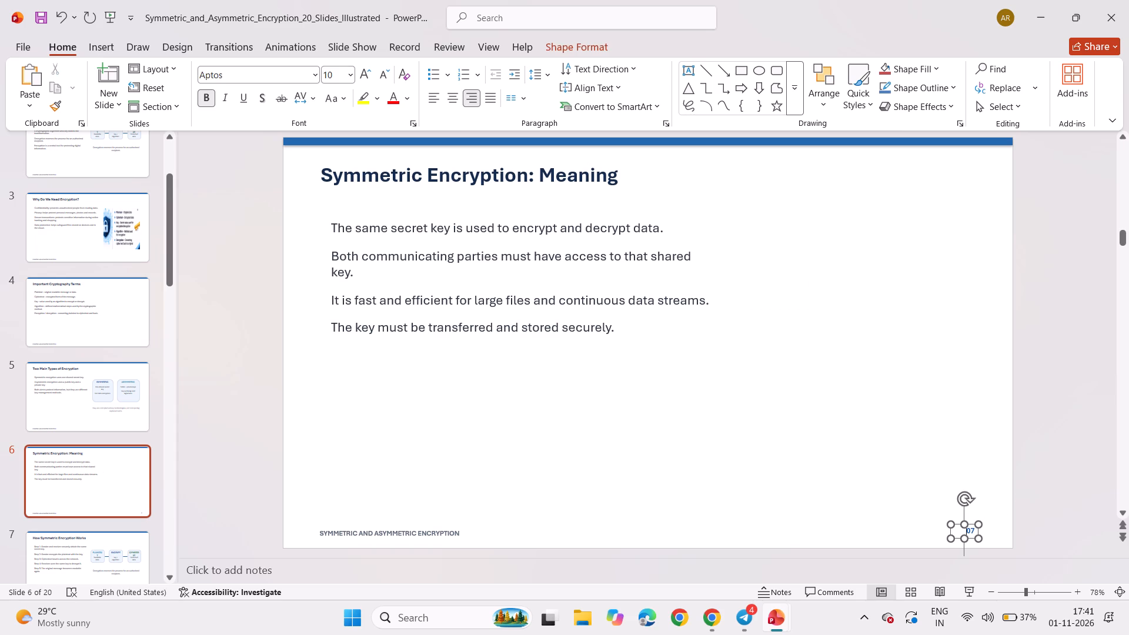
click(978, 533)
key(BackSpace)
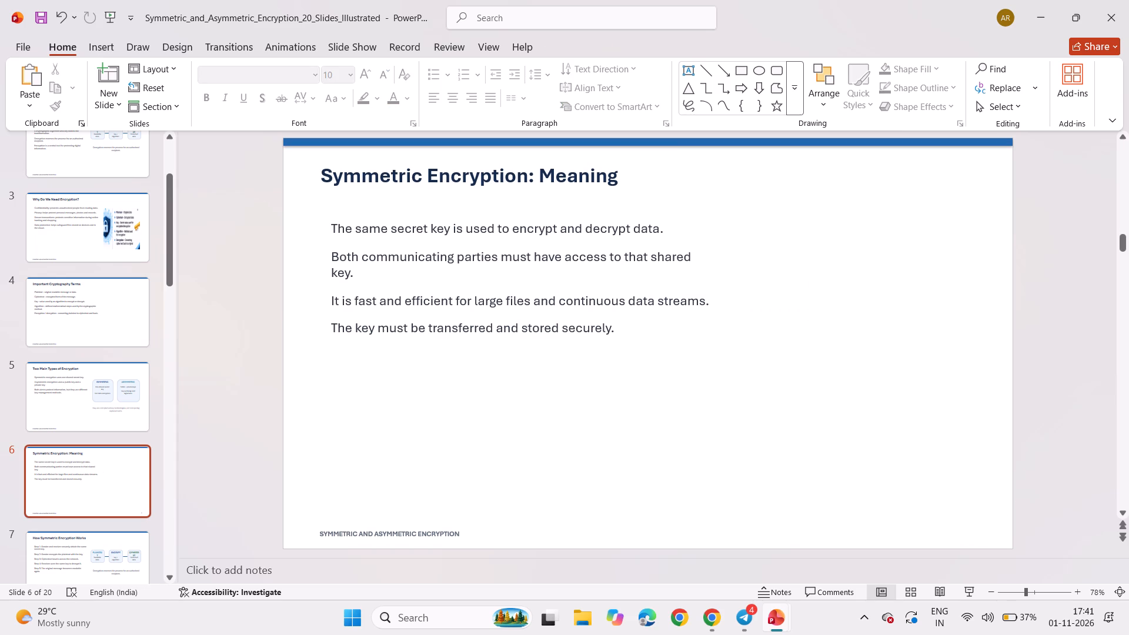
Remove the page number 08 from the footer of slide 7, "How Symmetric Encryption Works".
scroll(115, 500, down, 1)
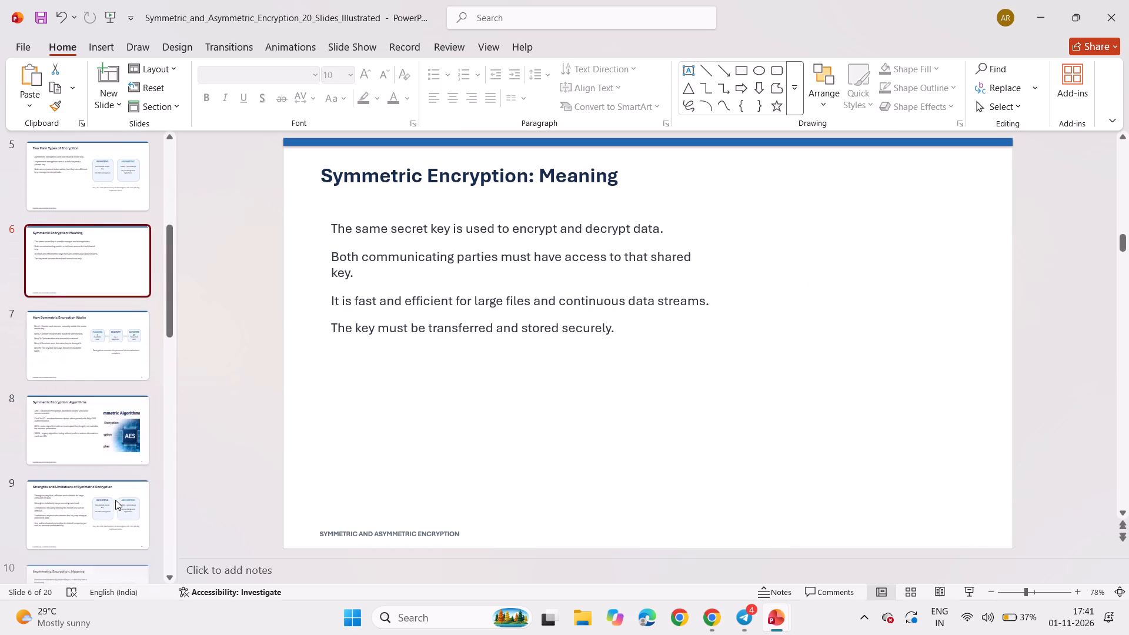
scroll(115, 500, down, 1)
click(96, 339)
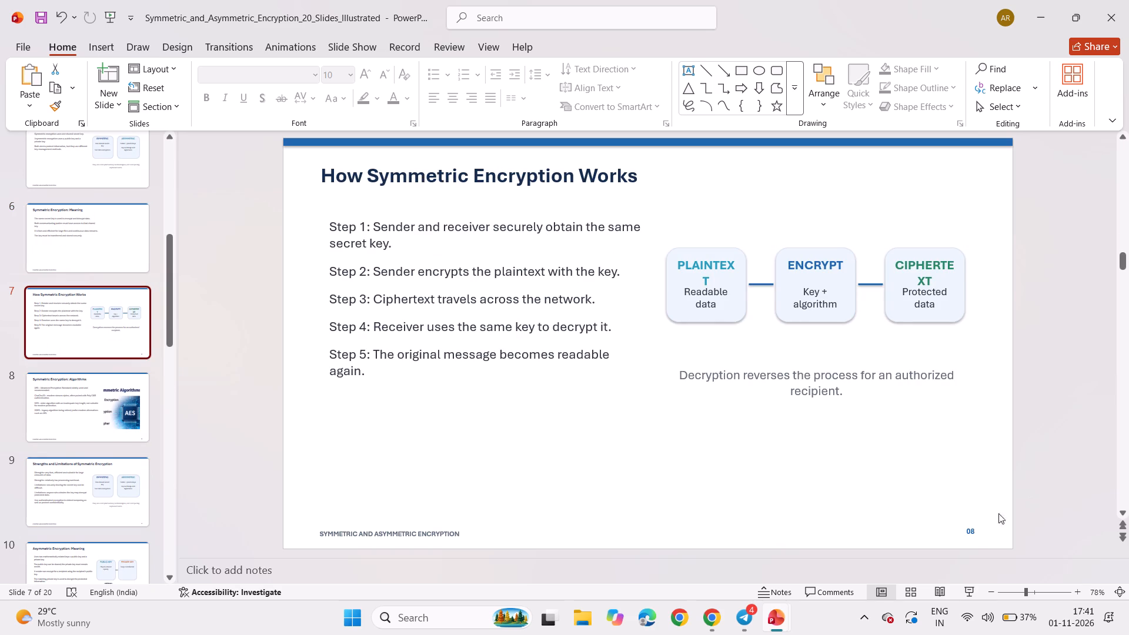
click(973, 532)
key(BackSpace)
key(BackSpace)
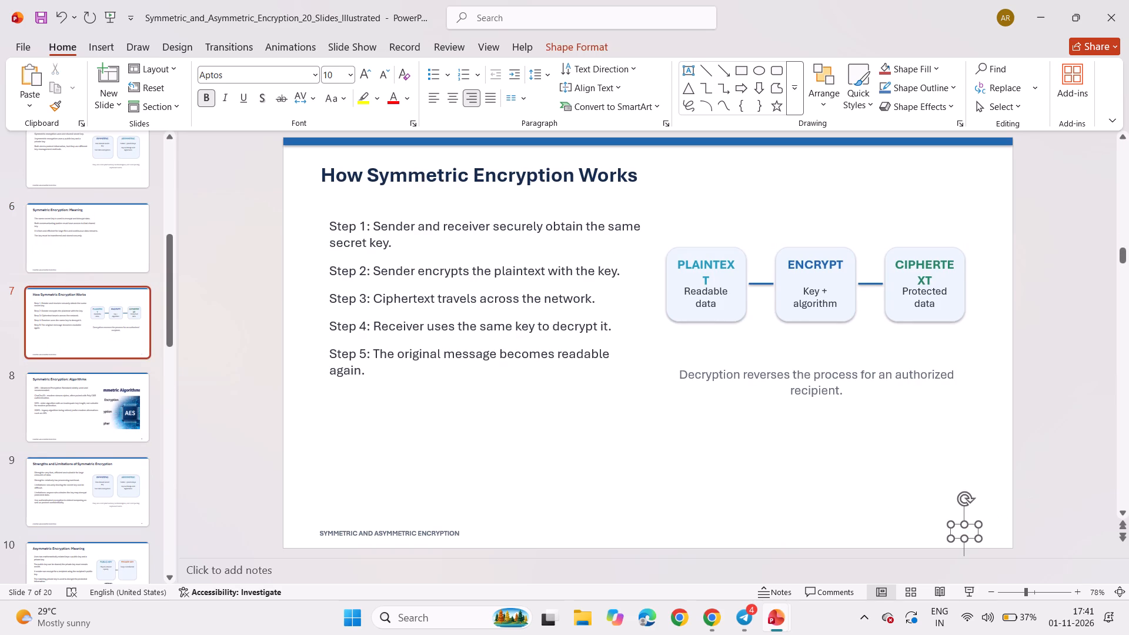
Remove the page number 09 from the footer of slide 8, "Symmetric Encryption: Algorithms".
click(112, 419)
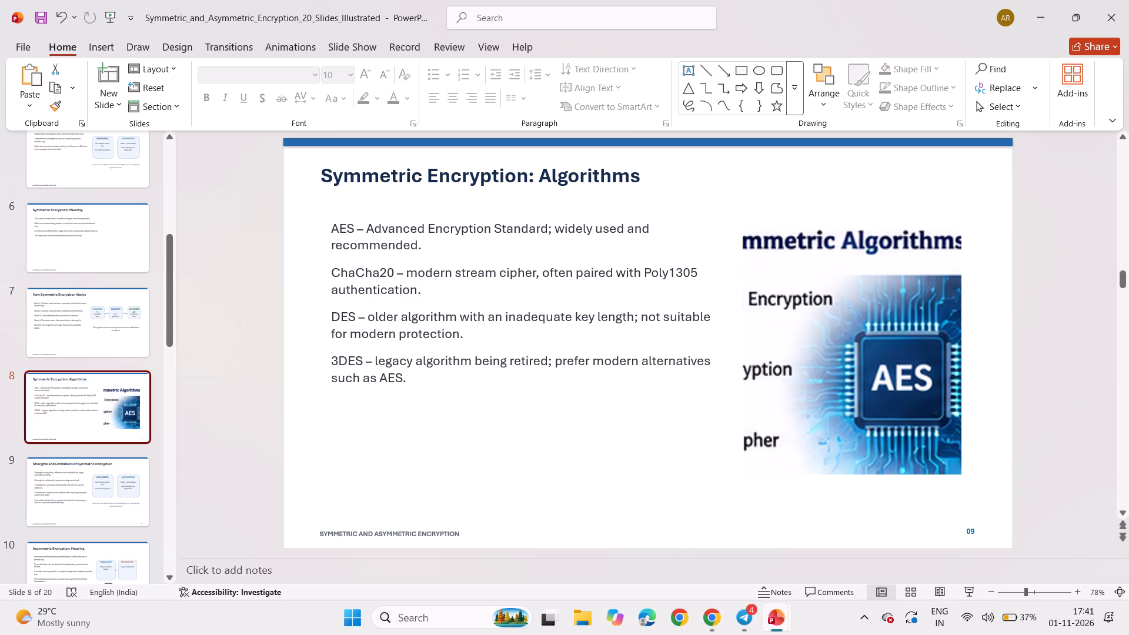
click(967, 534)
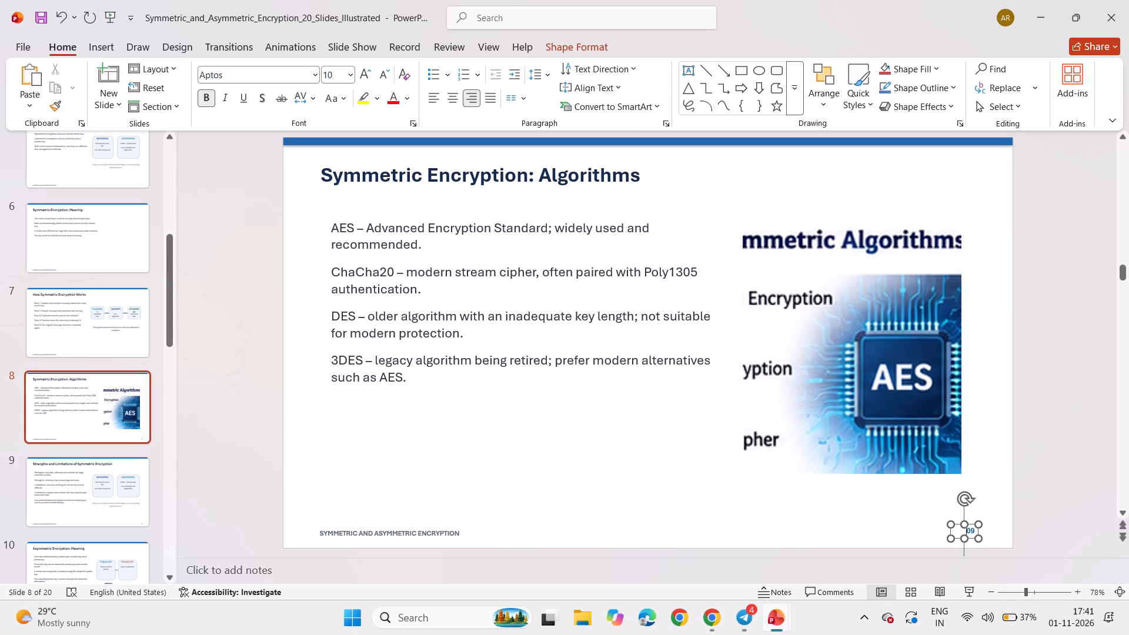
click(973, 533)
key(BackSpace)
key(BackSpace)
Remove the page number 10 from the footer of slide 9, "Strengths and Limitations of Symmetric Encryption".
click(125, 510)
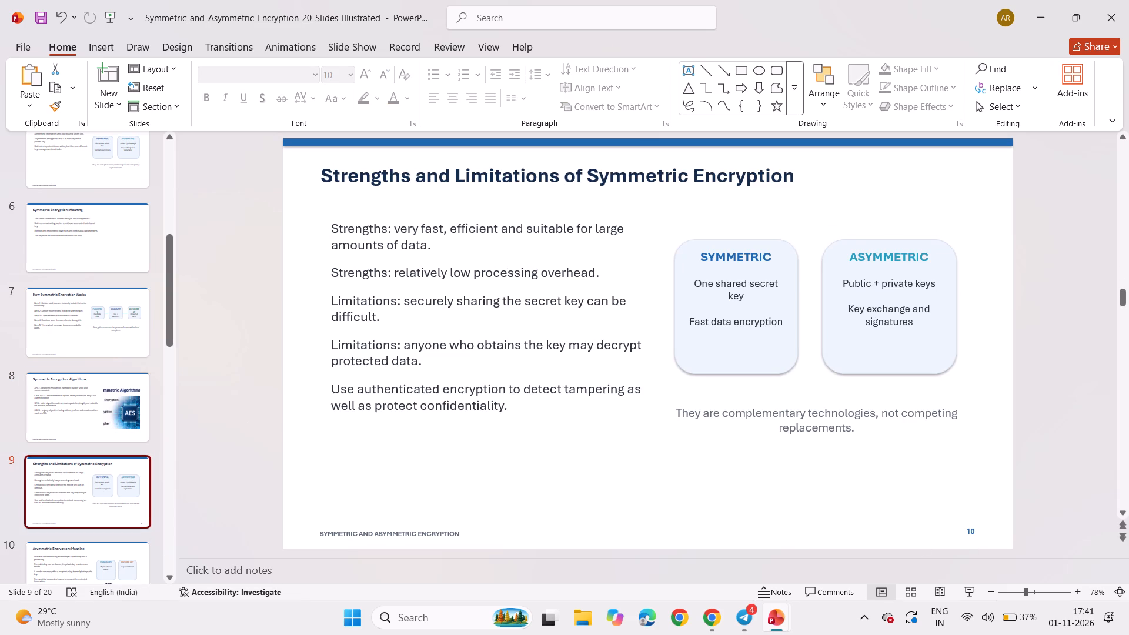
click(974, 531)
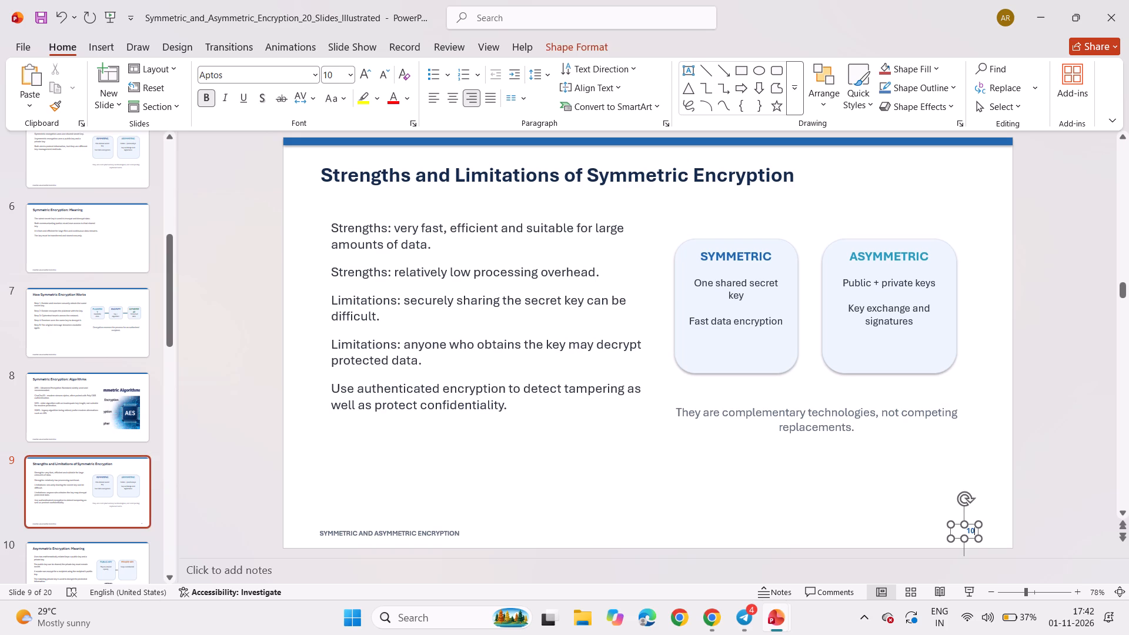
key(BackSpace)
key(BackSpace)
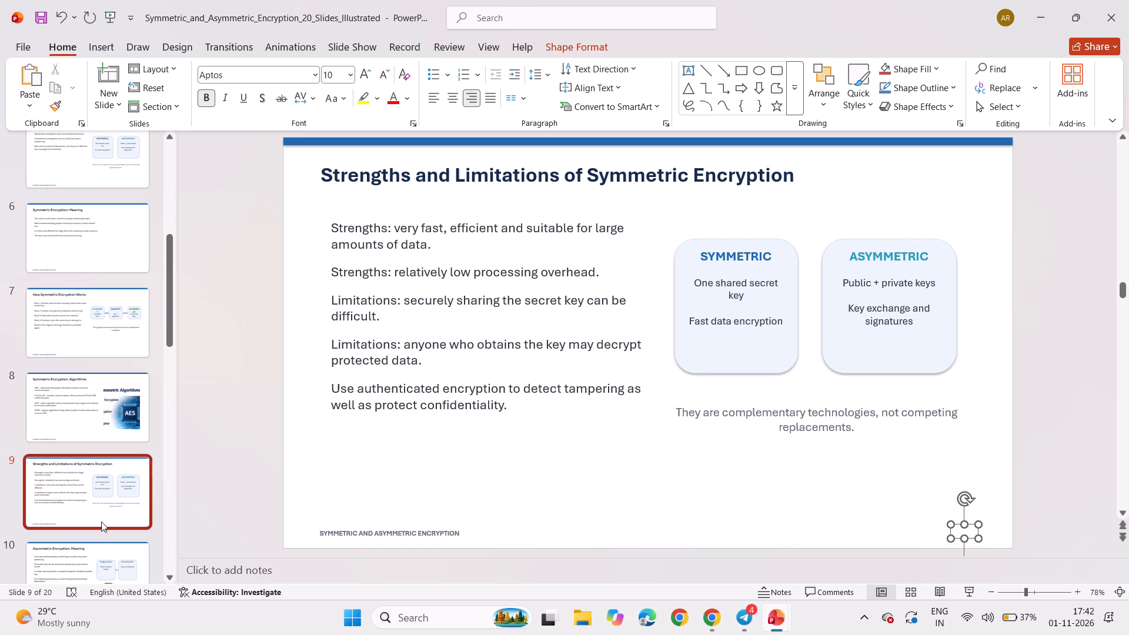
Remove the page number 11 from the footer of slide 10, "Asymmetric Encryption: Meaning".
scroll(101, 522, down, 1)
click(101, 511)
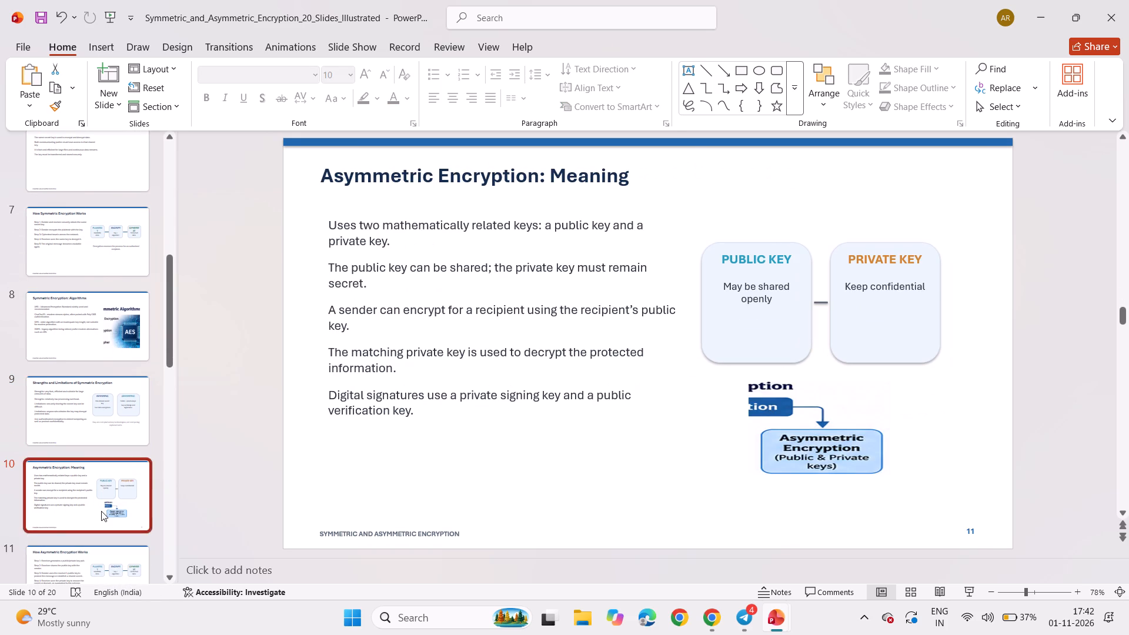
click(971, 534)
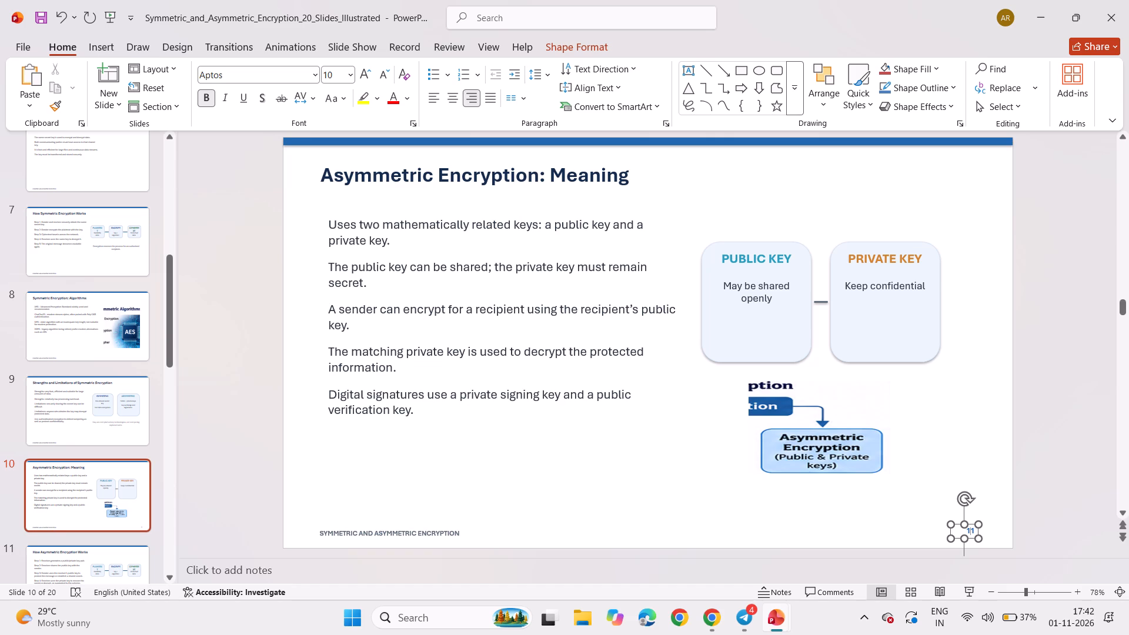
click(978, 531)
key(BackSpace)
key(BackSpace)
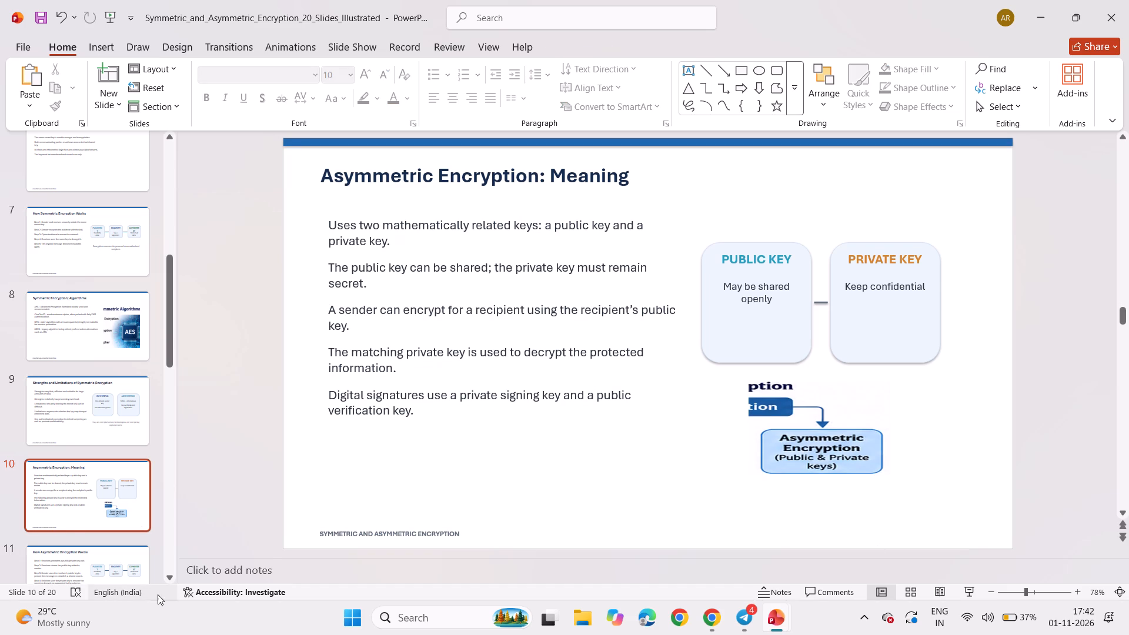
Remove the page number 12 from the footer of slide 11, "How Asymmetric Encryption Works".
scroll(71, 523, down, 1)
click(88, 474)
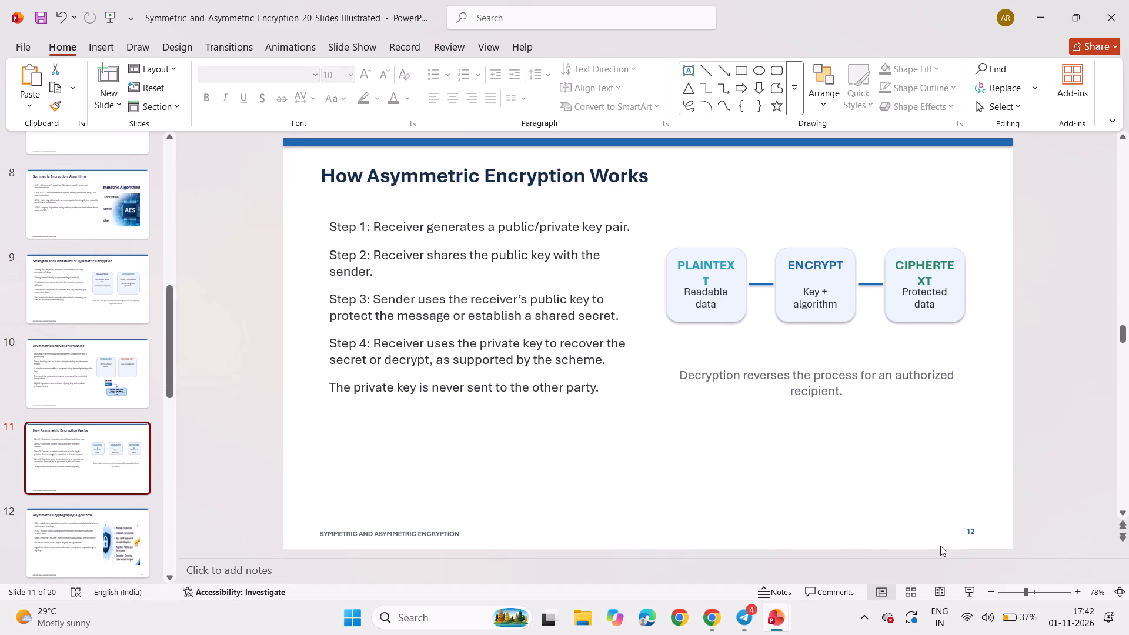
click(974, 532)
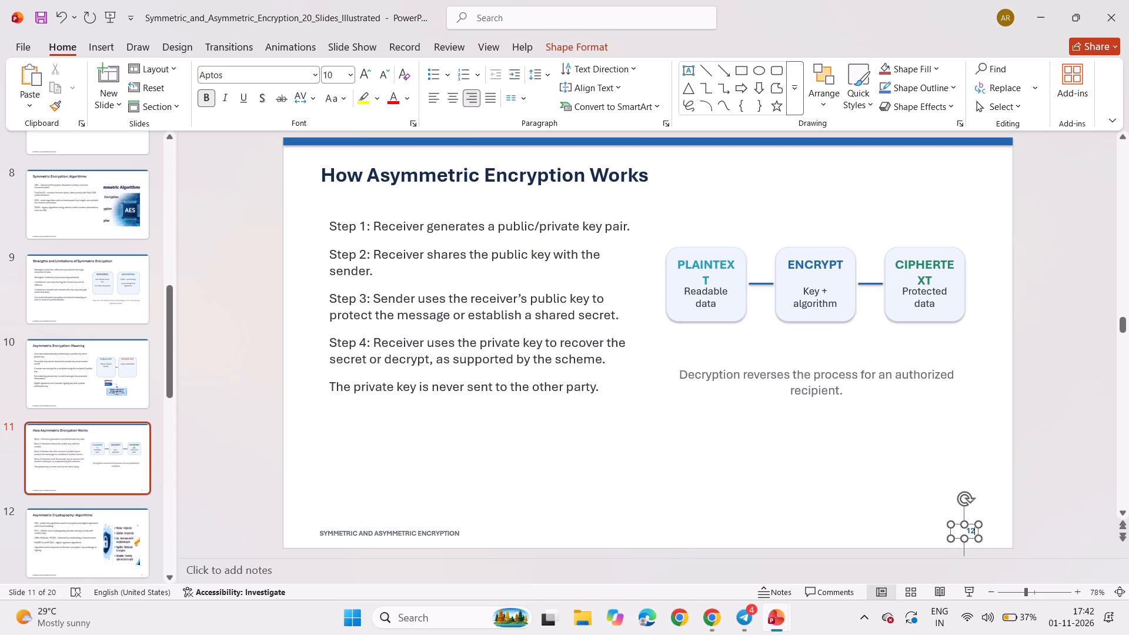
key(BackSpace)
key(BackSpace)
key(BackSpace)
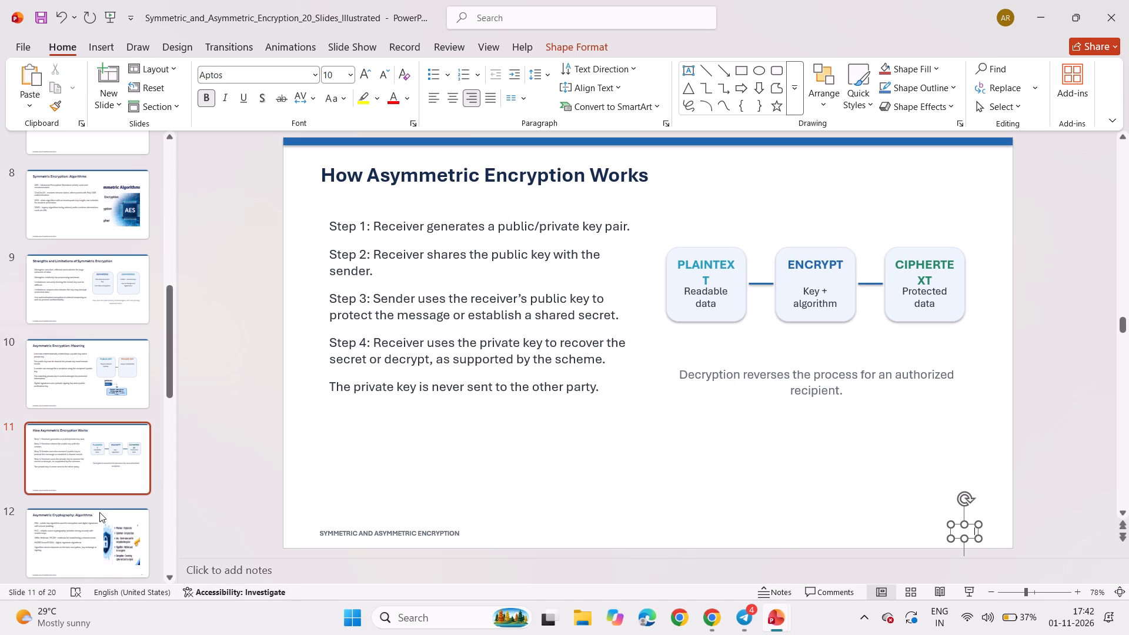
Remove the page number 13 from the footer of slide 12, "Asymmetric Cryptography: Algorithms".
click(99, 512)
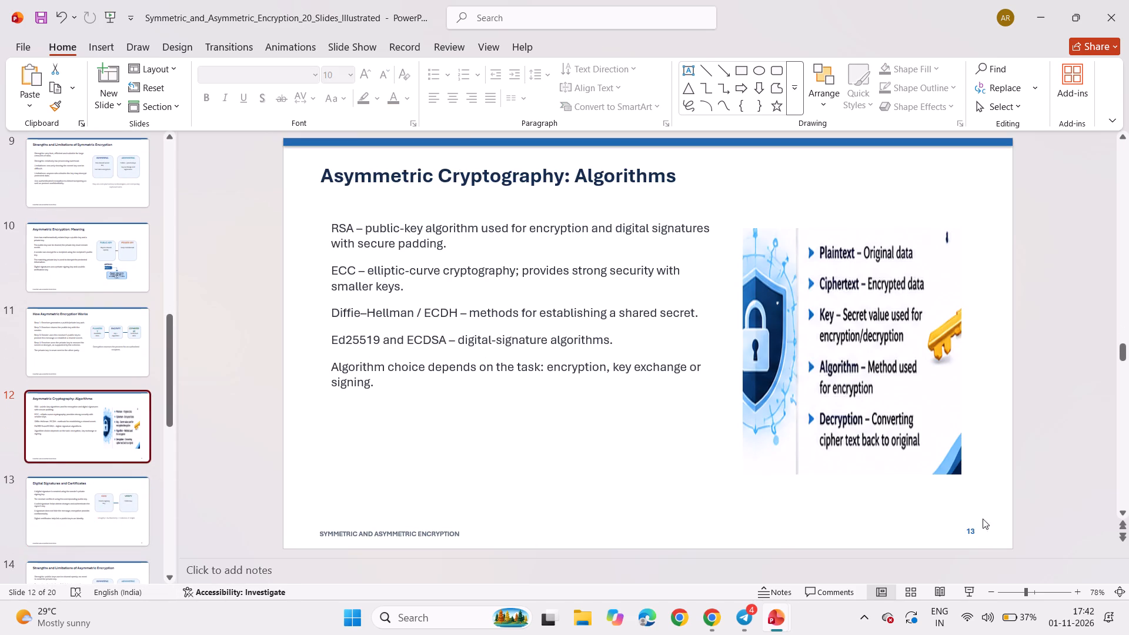
click(973, 532)
key(BackSpace)
key(BackSpace)
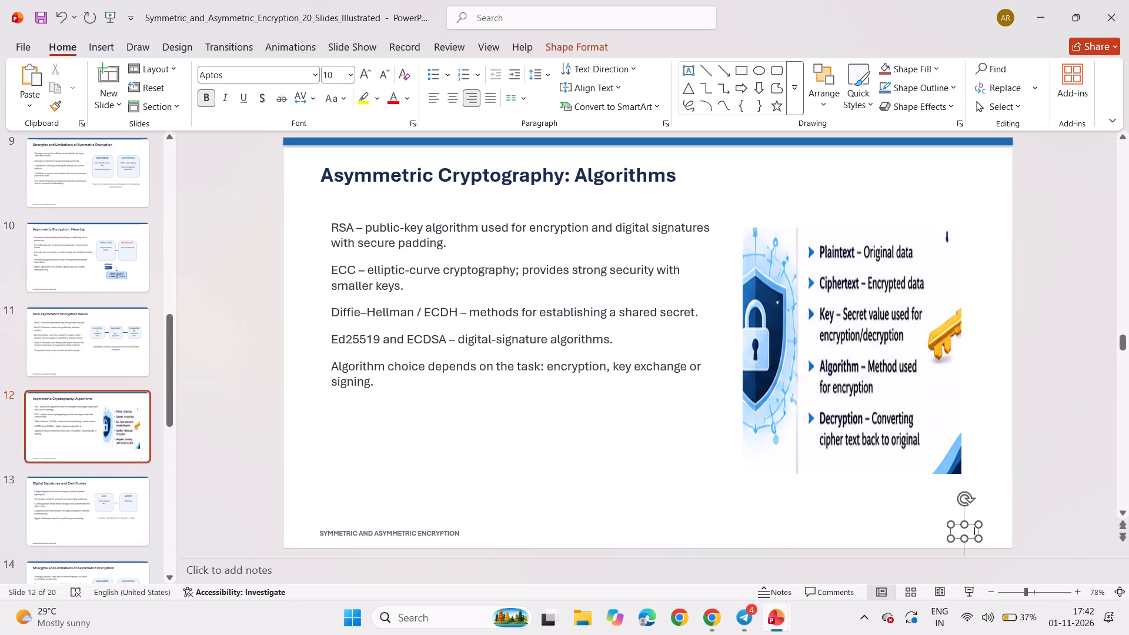
key(BackSpace)
Remove the page number 14 from the footer of slide 13, "Digital Signatures and Certificates".
click(153, 488)
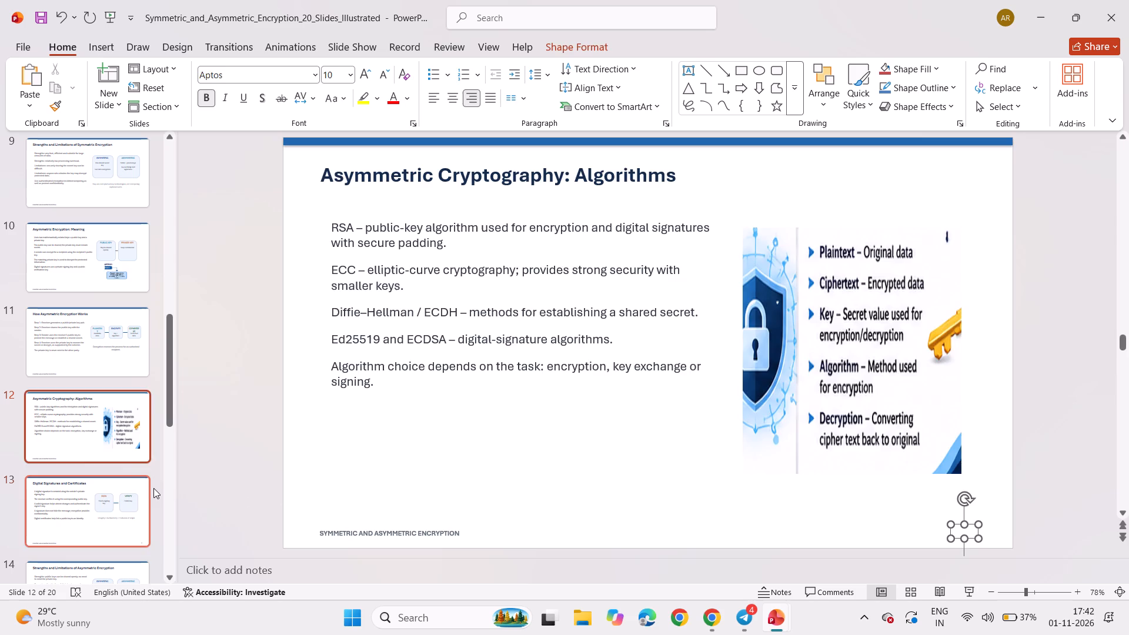
click(977, 530)
key(BackSpace)
key(BackSpace)
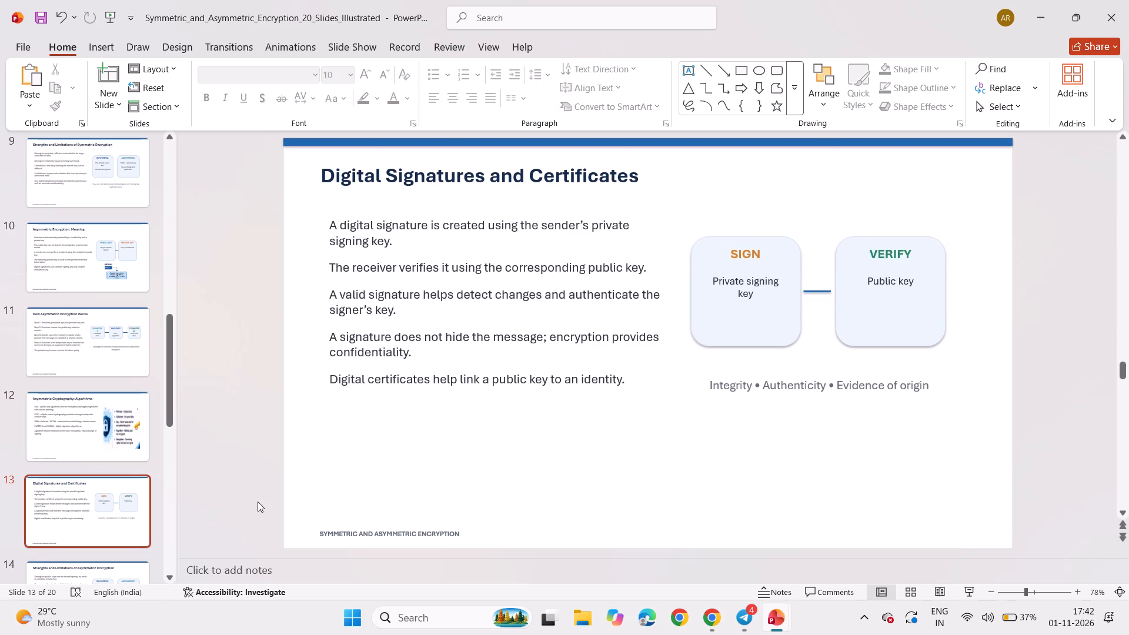
Remove the page number 15 from the footer of slide 14, "Strengths and Limitations of Asymmetric Encryption".
scroll(85, 490, down, 1)
click(92, 450)
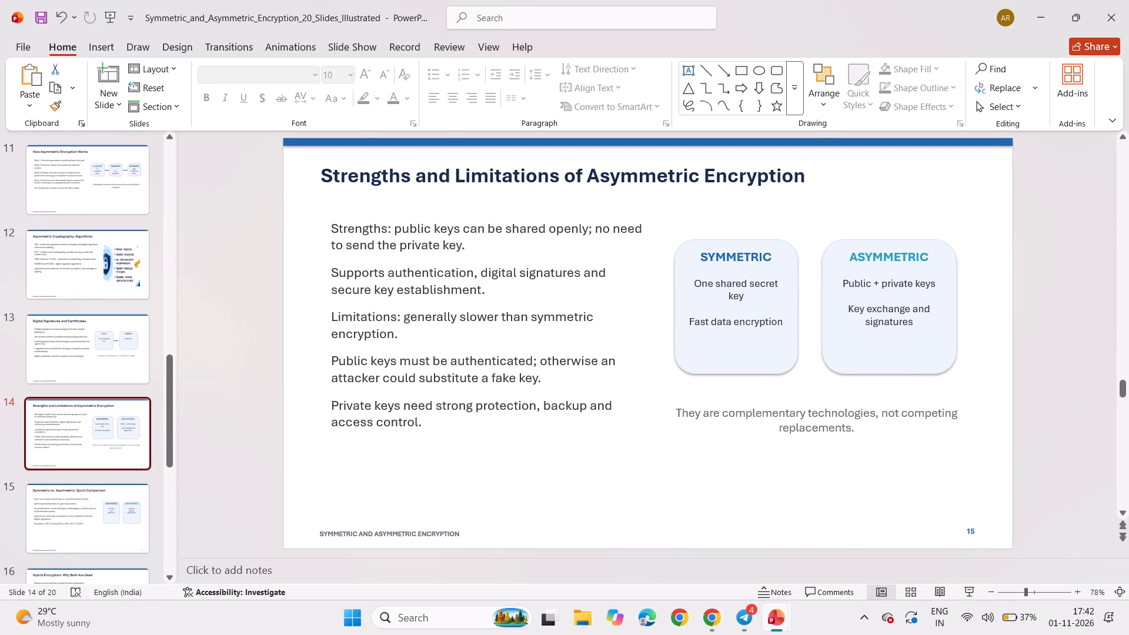
click(973, 533)
key(BackSpace)
key(BackSpace)
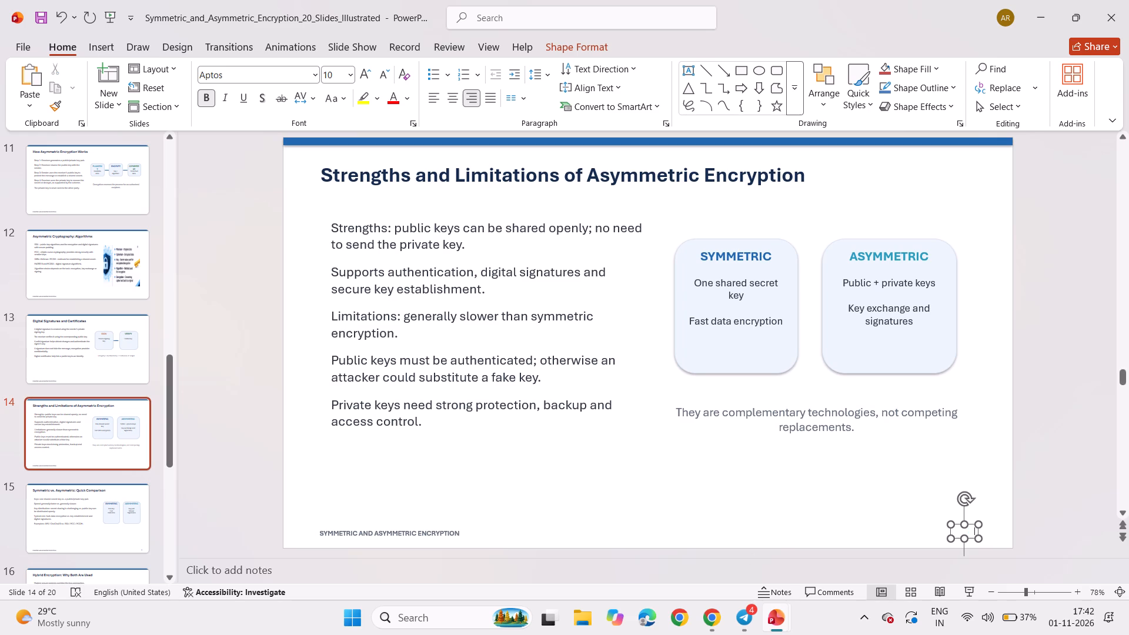
Remove the page number 16 from the footer of slide 15, "Symmetric vs. Asymmetric: Quick Comparison".
click(59, 510)
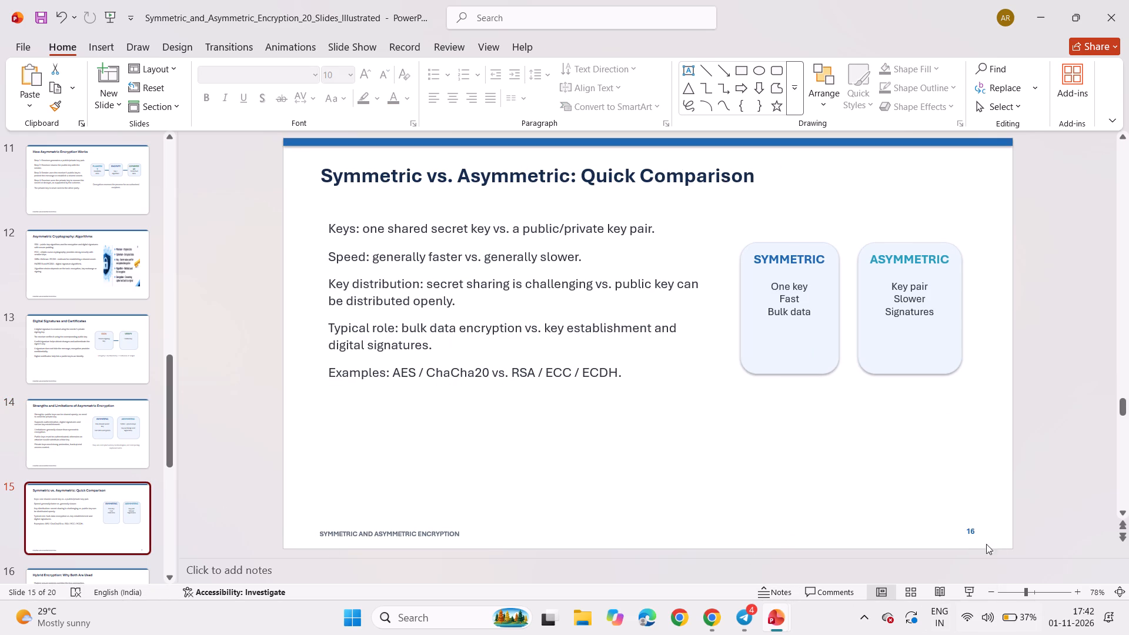
click(971, 530)
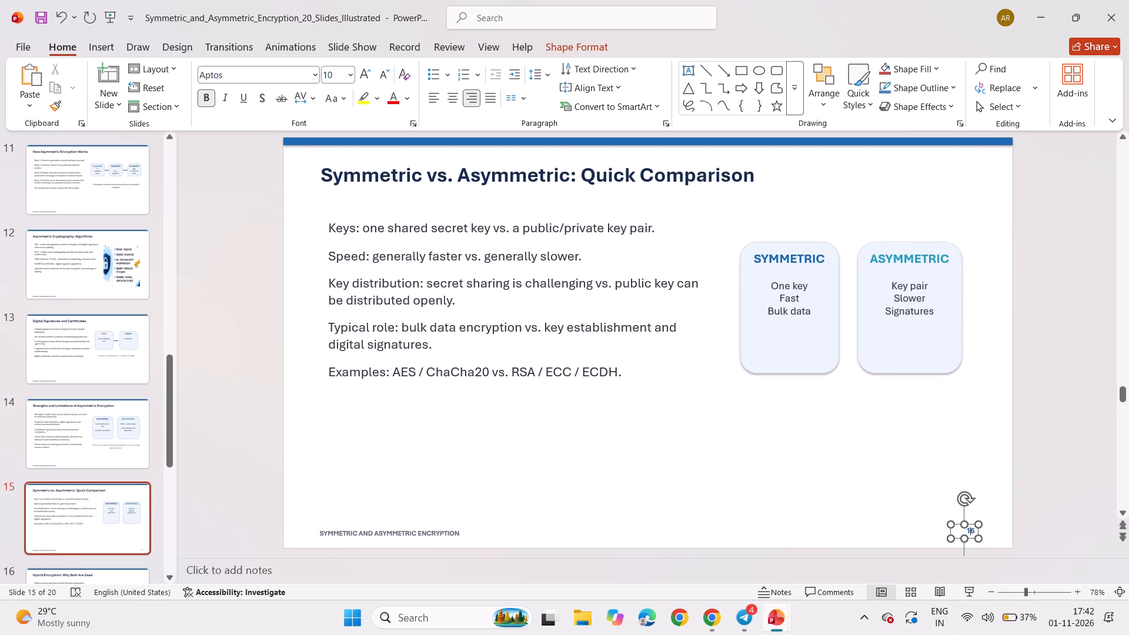
key(BackSpace)
key(Right)
key(BackSpace)
Remove the page number 17 from the footer of slide 16, "Hybrid Encryption: Why Both Are Used".
scroll(31, 475, down, 2)
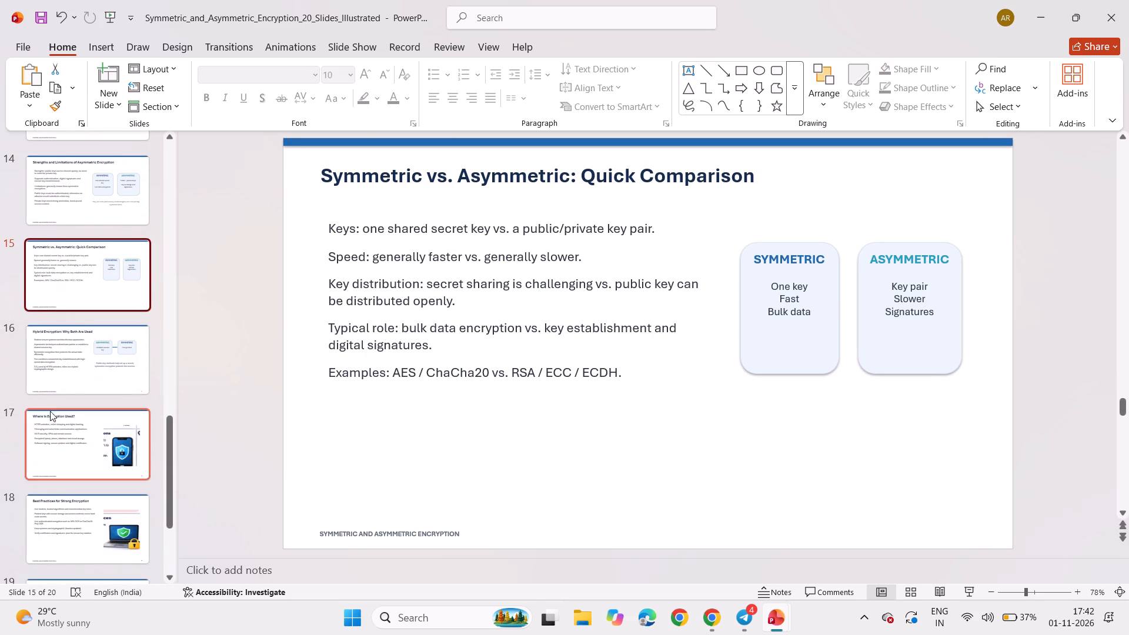
click(66, 375)
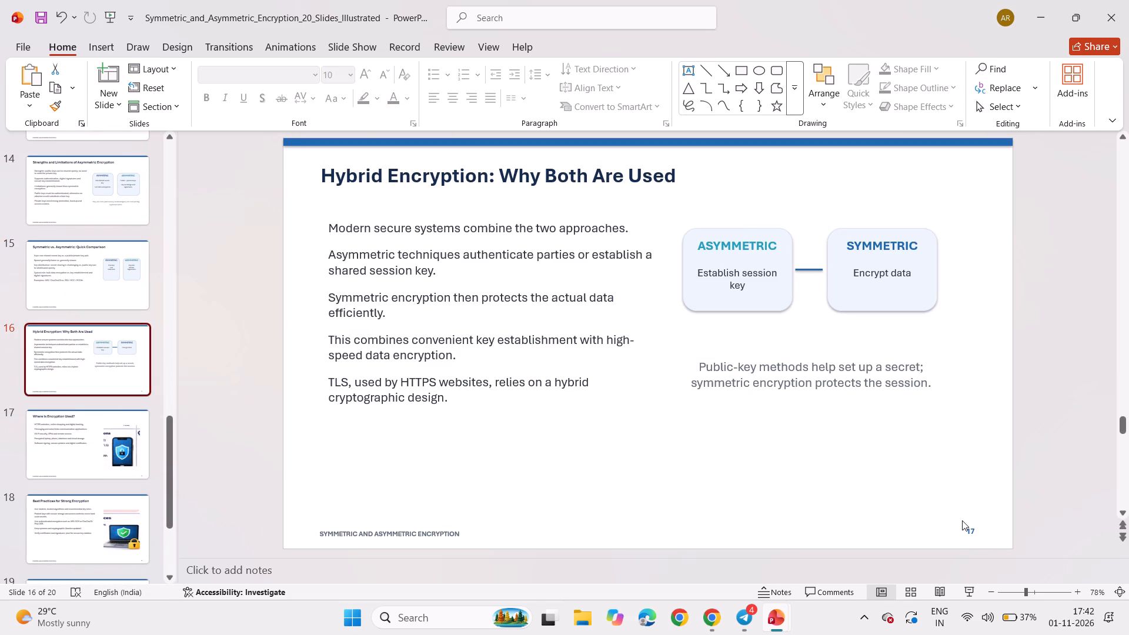
double_click(974, 533)
key(BackSpace)
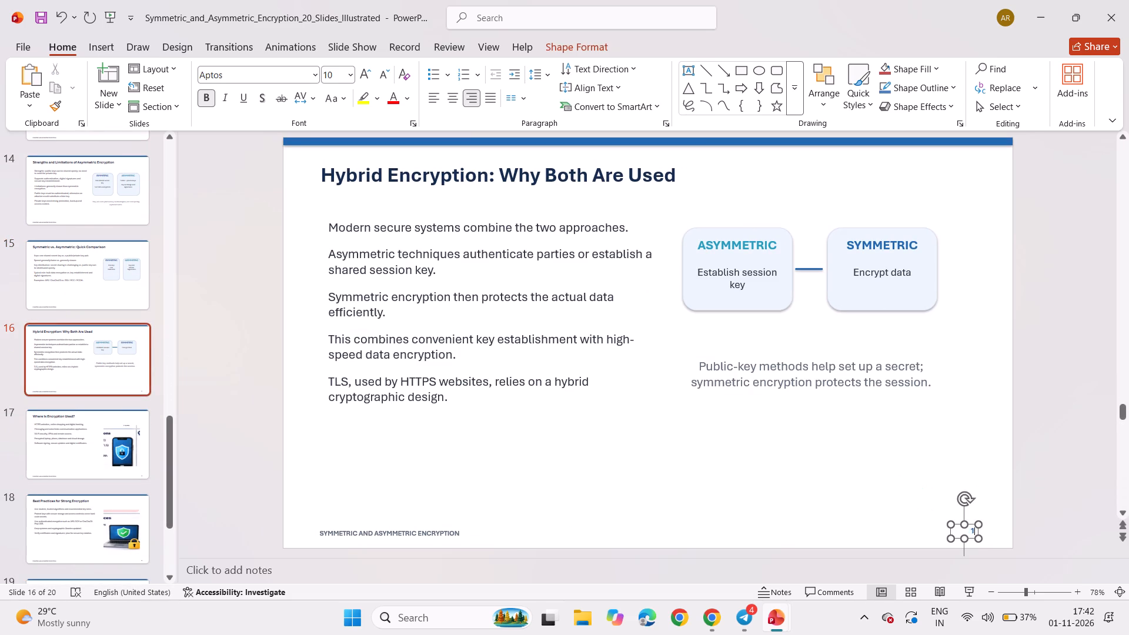
key(BackSpace)
Remove the page number 18 from the footer of slide 17, "Where Is Encryption Used?".
click(106, 440)
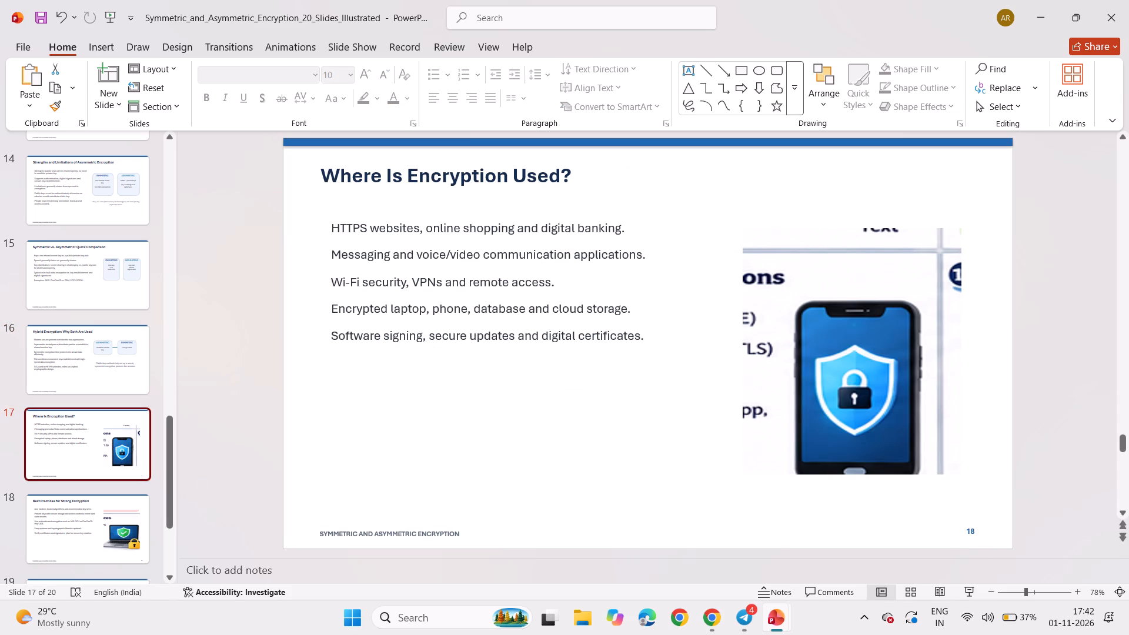
click(973, 533)
key(BackSpace)
key(BackSpace)
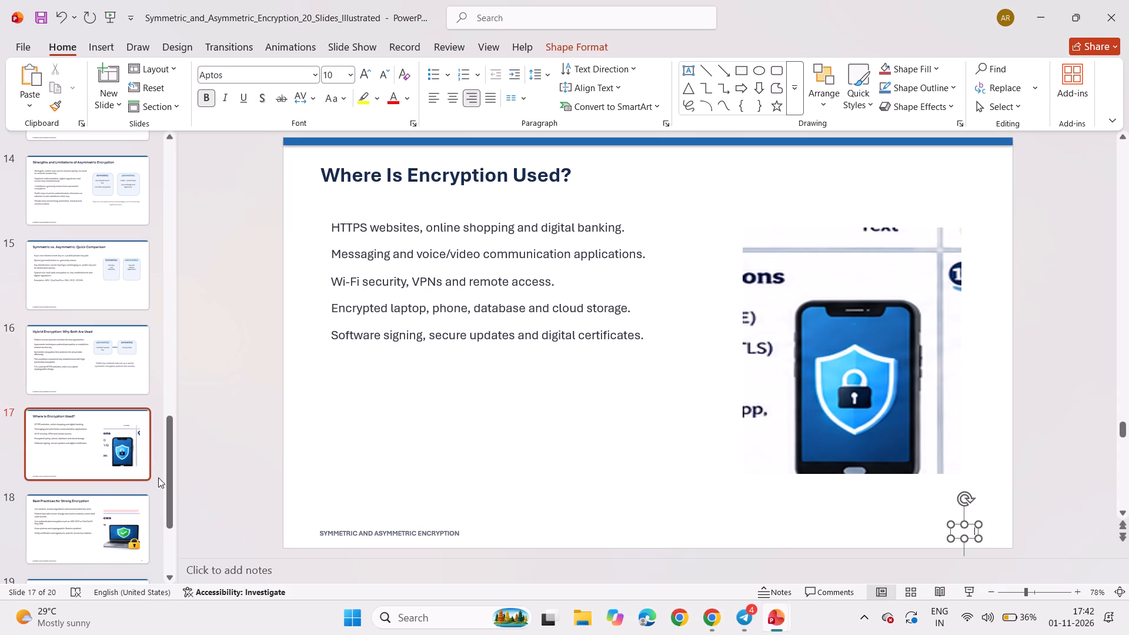
Remove the page number 19 from the footer of slide 18, "Best Practices for Strong Encryption".
click(85, 504)
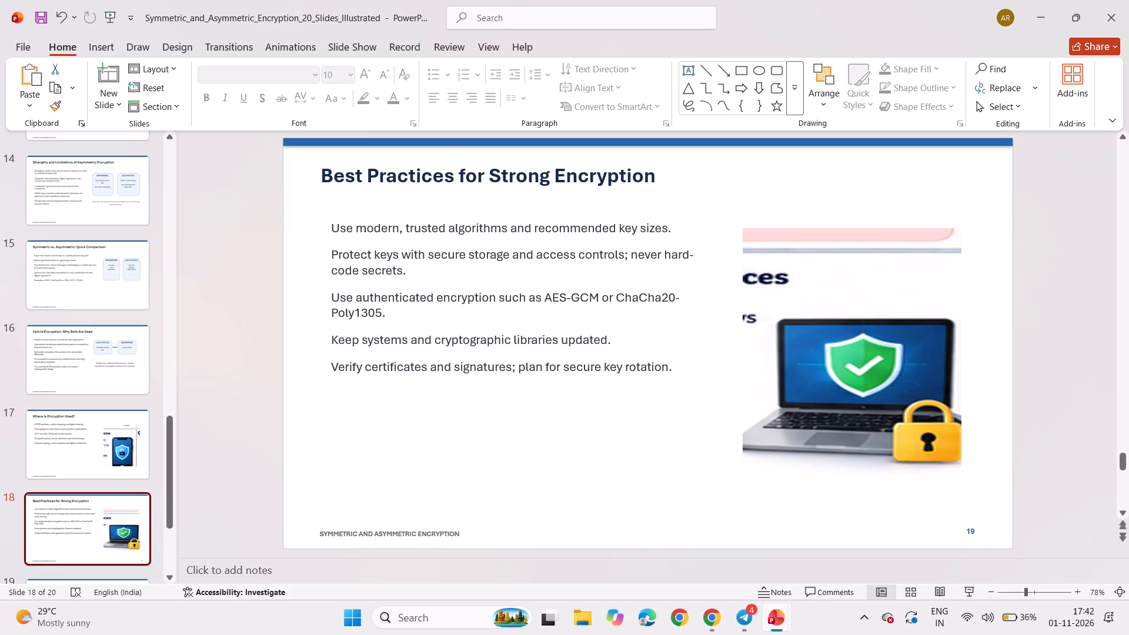
click(976, 532)
key(BackSpace)
key(BackSpace)
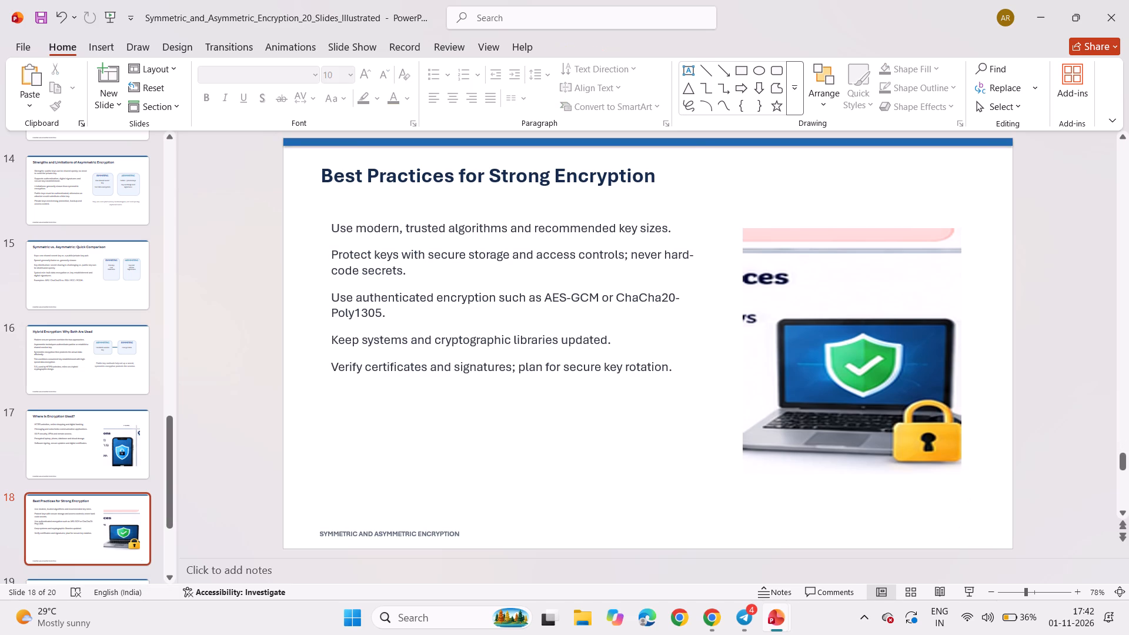
Remove the page number 20 from the footer of slide 19, "Future Trends and Conclusion".
scroll(96, 458, down, 3)
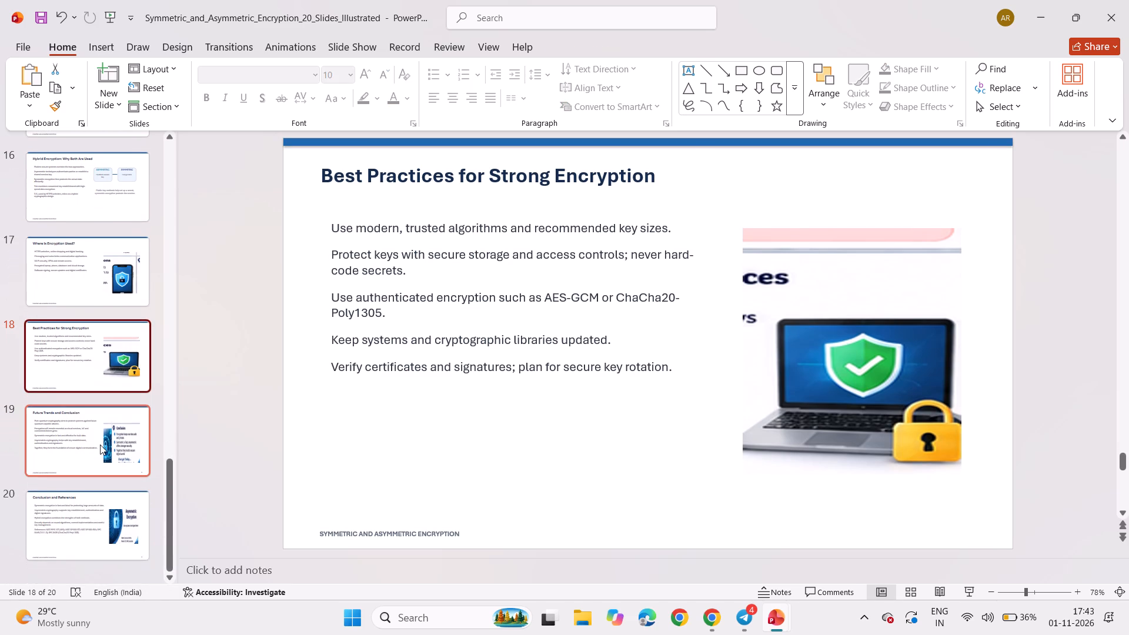
click(100, 444)
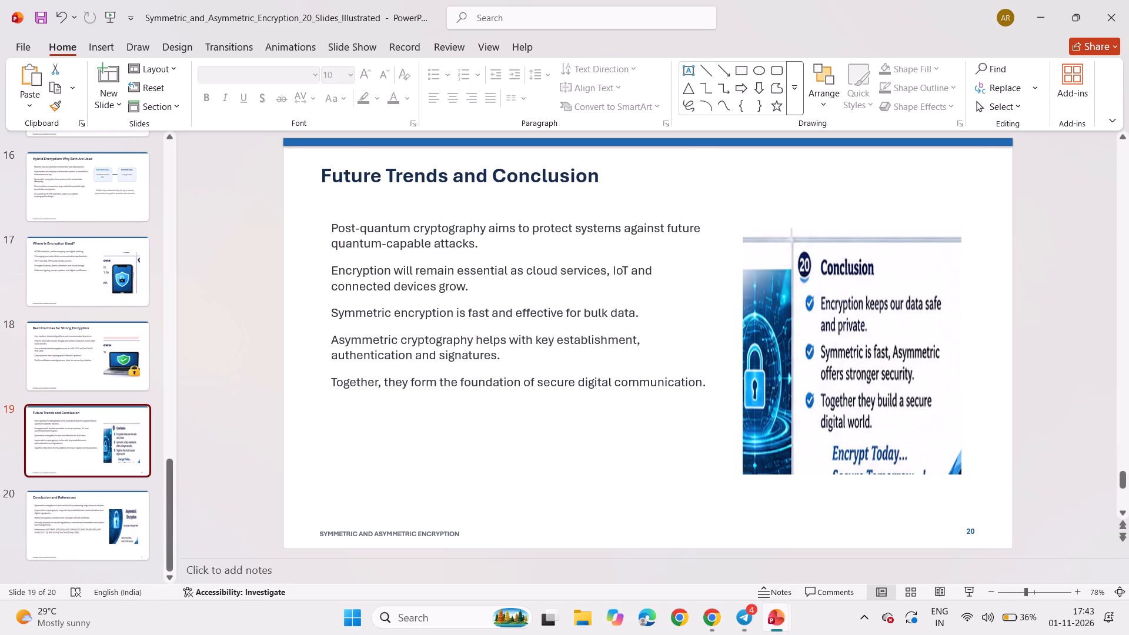
click(970, 526)
key(BackSpace)
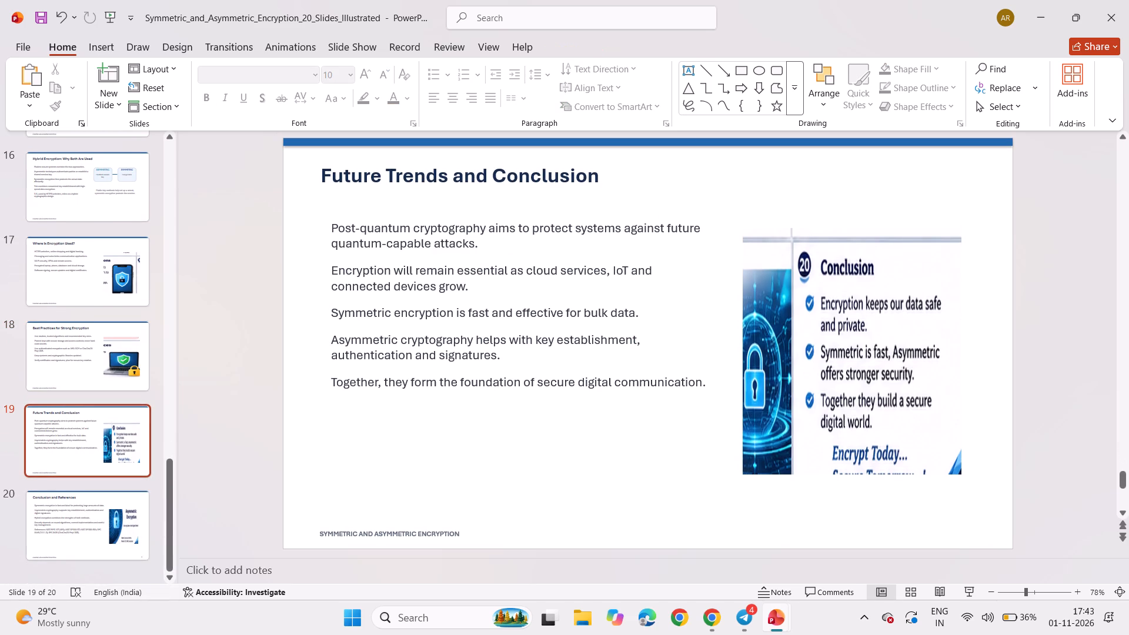
Remove the page number 20 from the footer of the last slide, "Conclusion and References".
click(133, 504)
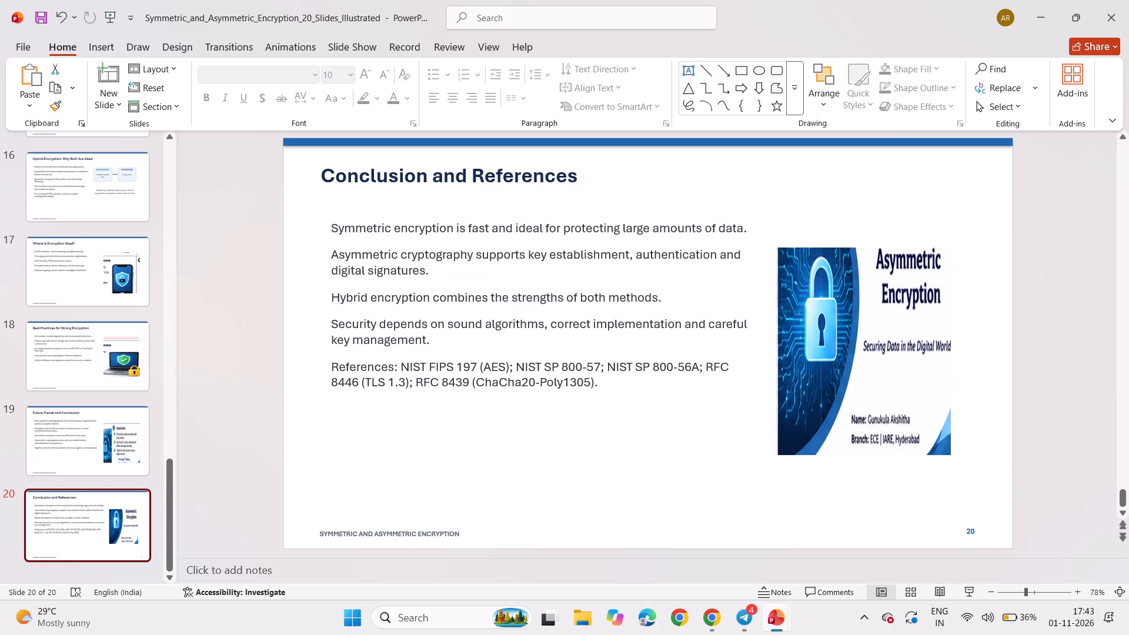
click(976, 530)
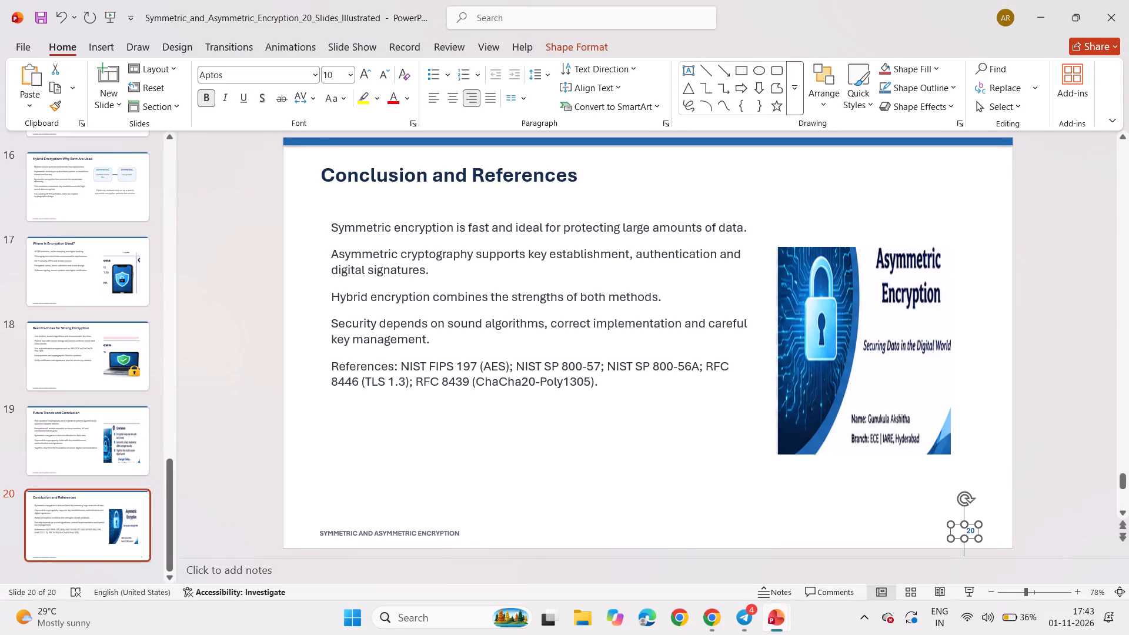
key(BackSpace)
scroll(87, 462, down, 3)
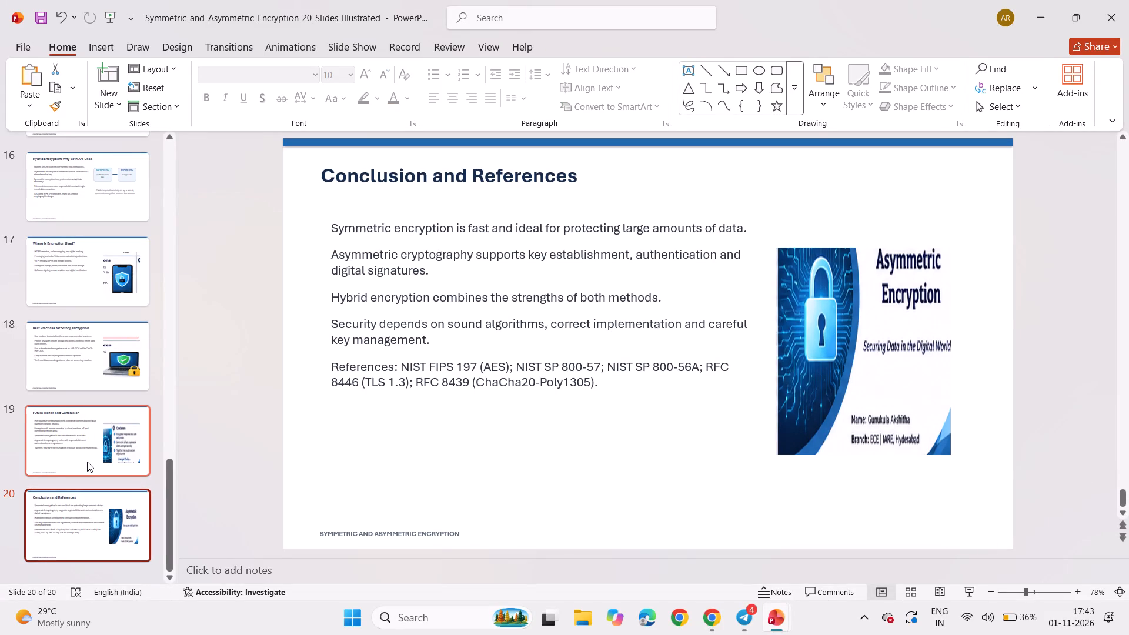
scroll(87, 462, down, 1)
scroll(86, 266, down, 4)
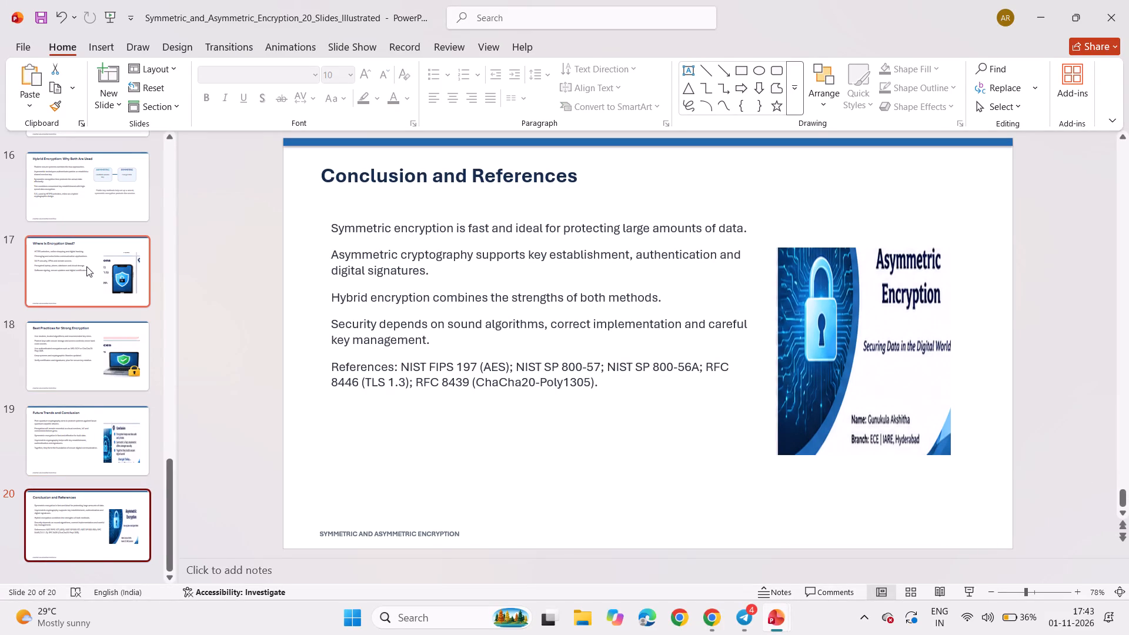
Add a new blank slide after the last slide, "Conclusion and References".
scroll(86, 266, up, 8)
scroll(86, 266, down, 9)
right_click(121, 550)
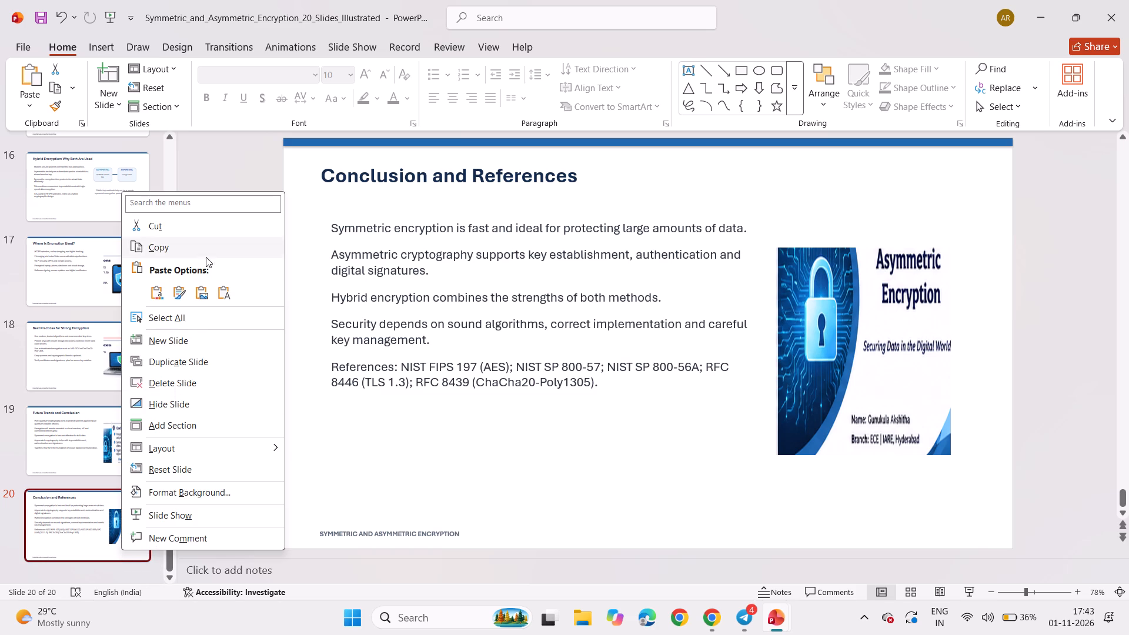
click(203, 333)
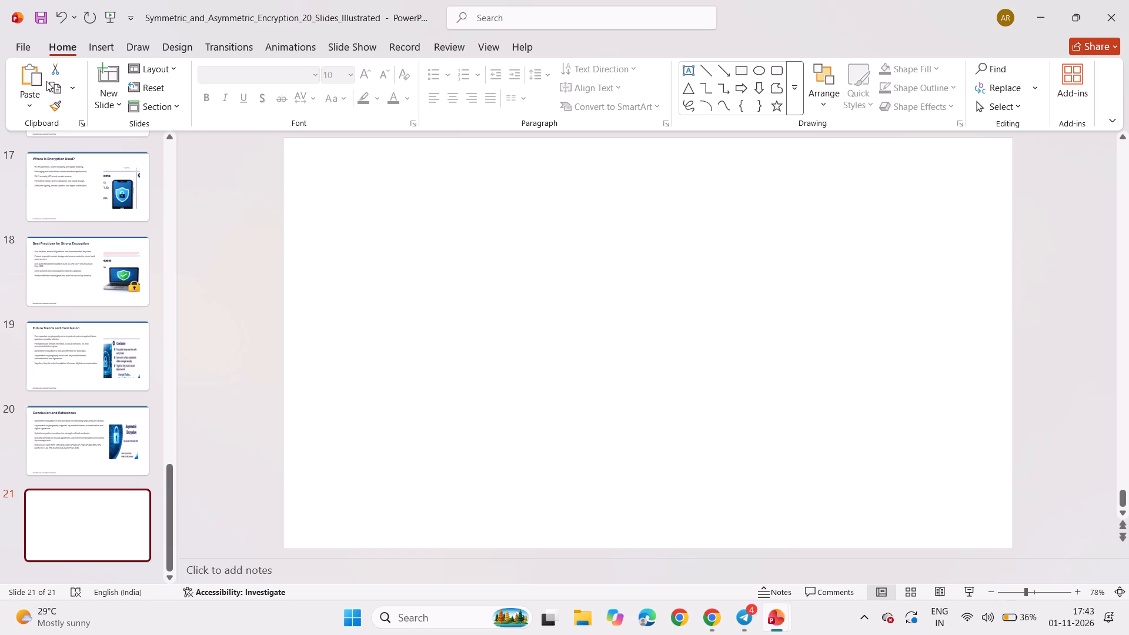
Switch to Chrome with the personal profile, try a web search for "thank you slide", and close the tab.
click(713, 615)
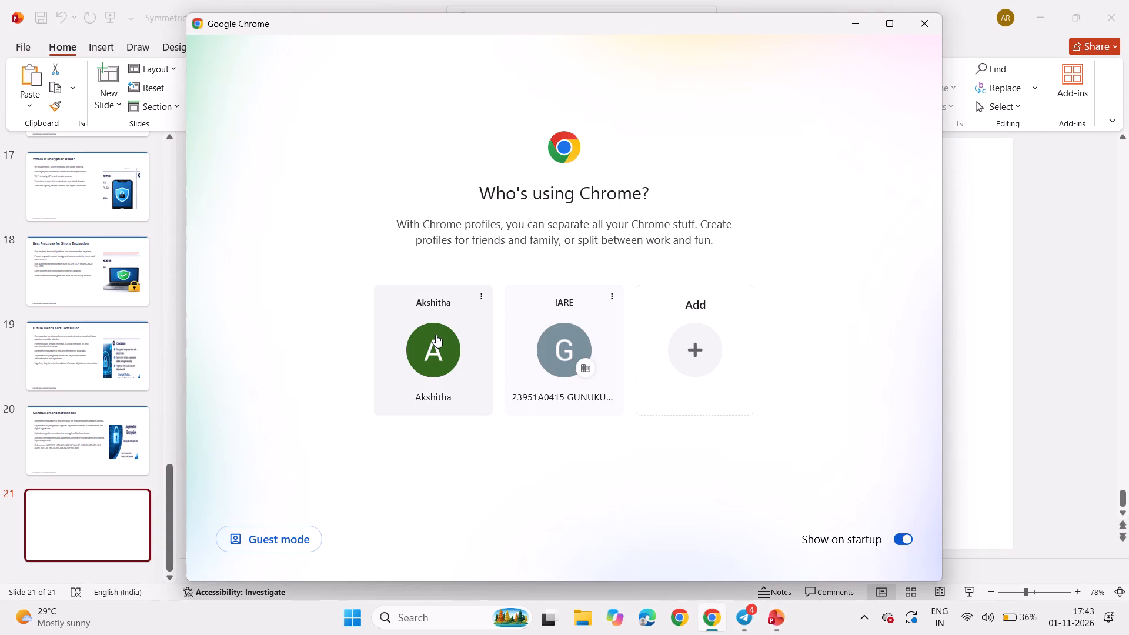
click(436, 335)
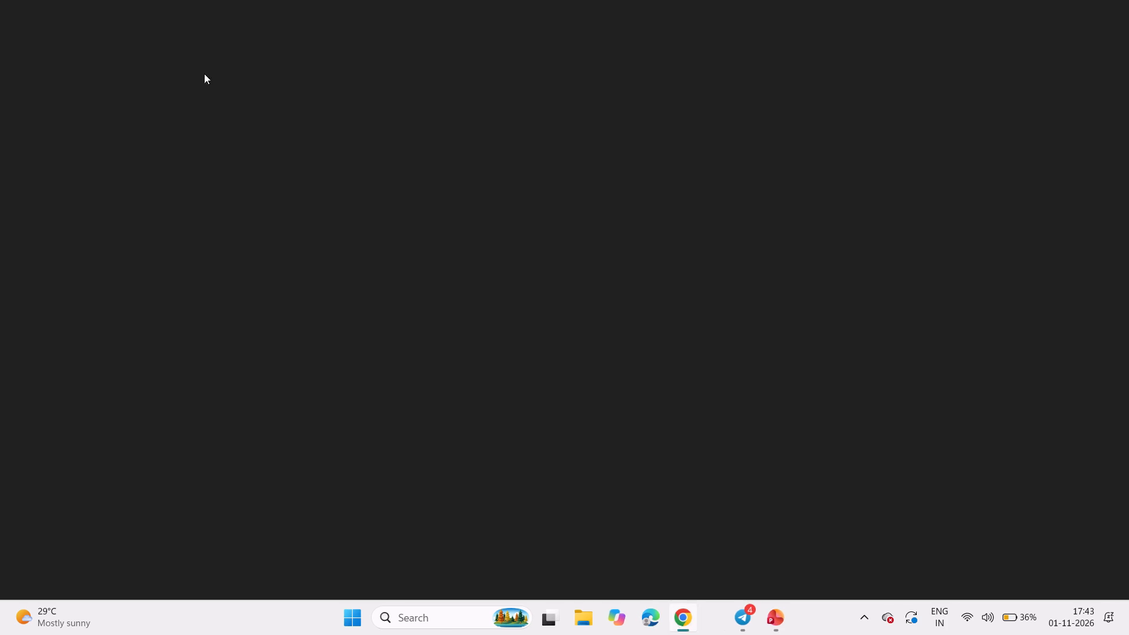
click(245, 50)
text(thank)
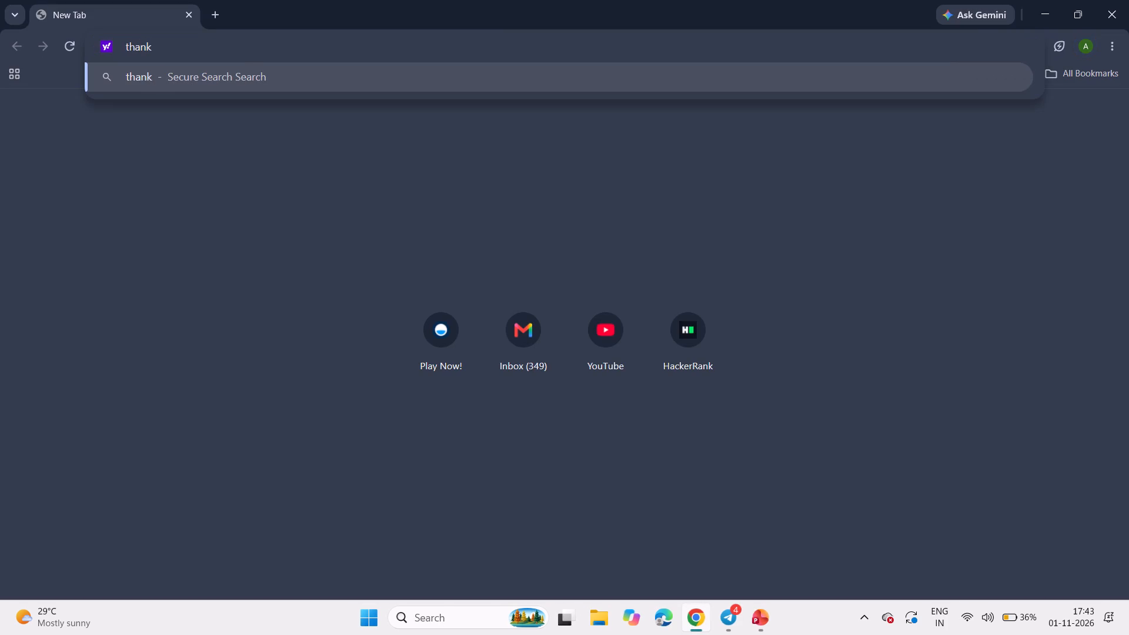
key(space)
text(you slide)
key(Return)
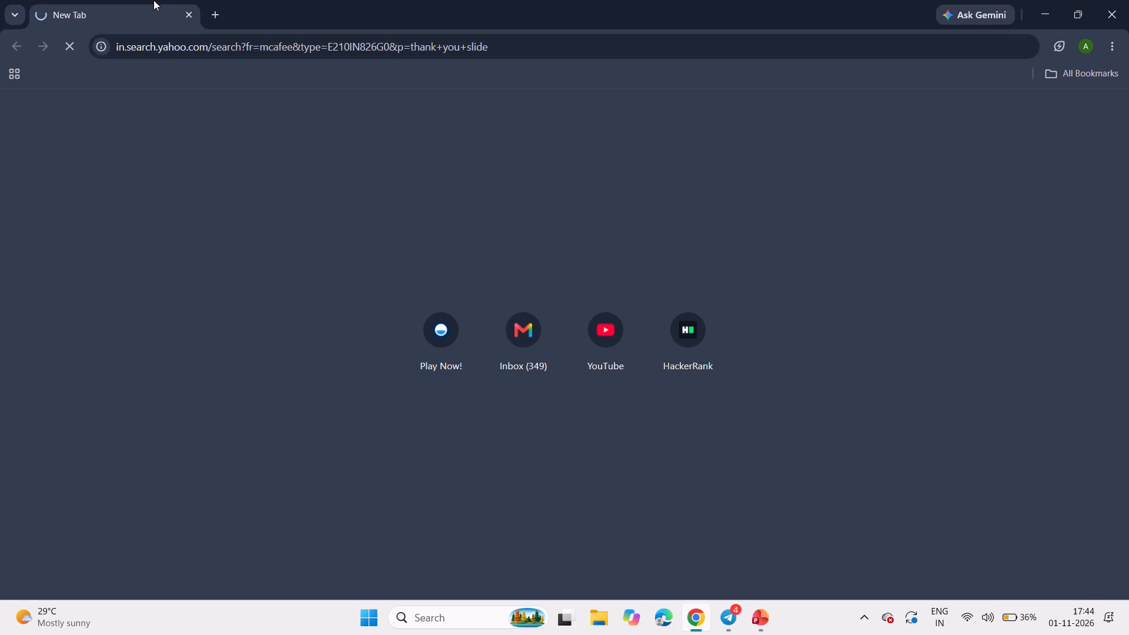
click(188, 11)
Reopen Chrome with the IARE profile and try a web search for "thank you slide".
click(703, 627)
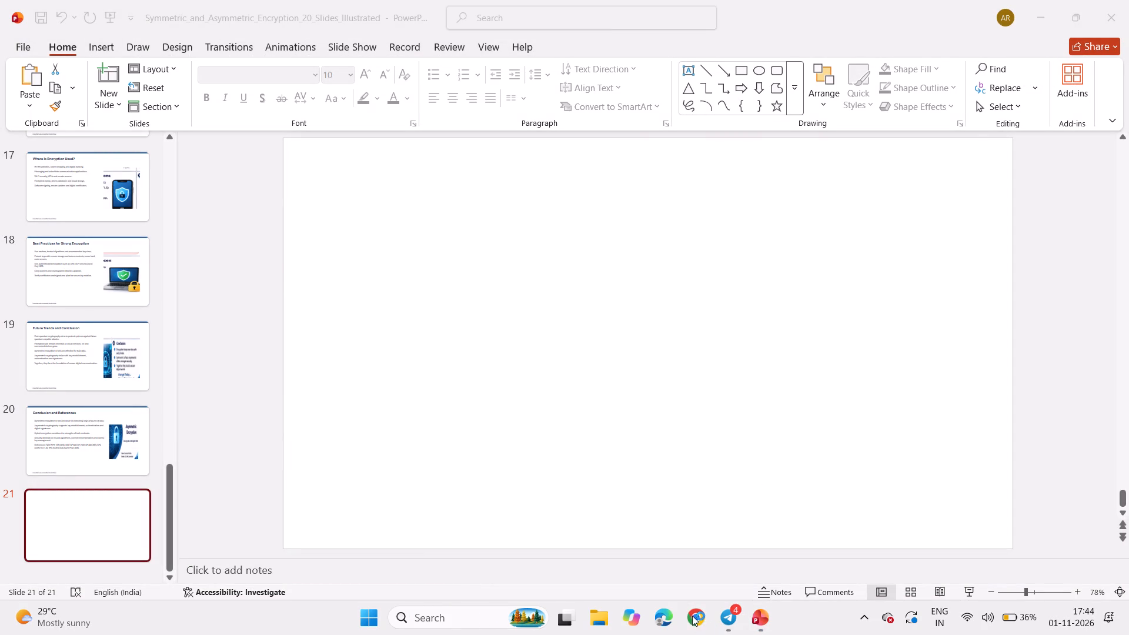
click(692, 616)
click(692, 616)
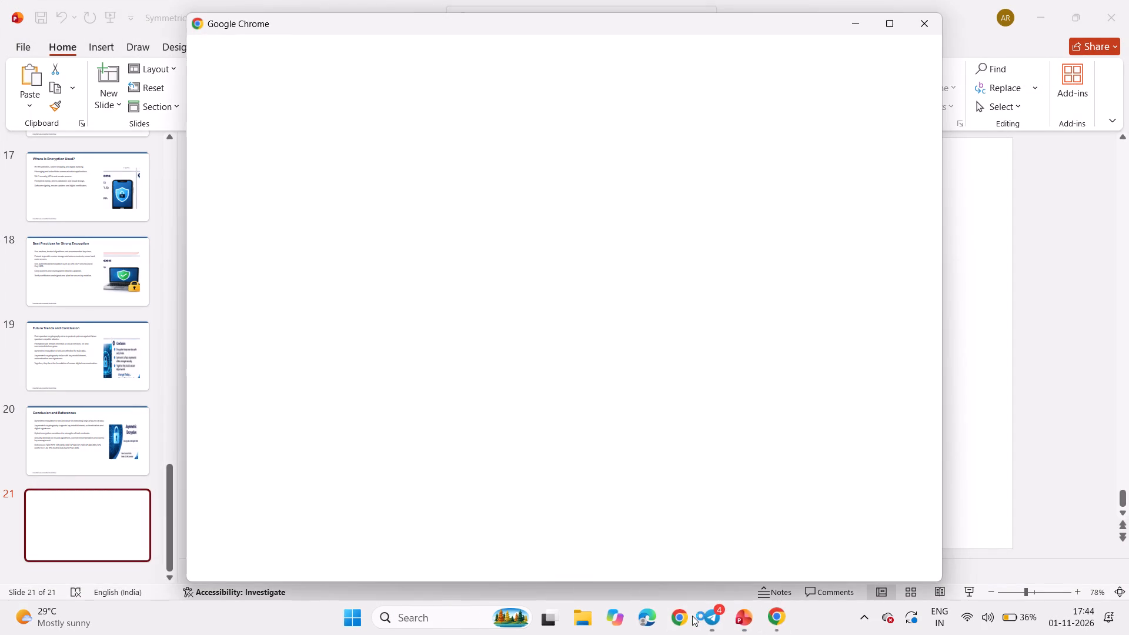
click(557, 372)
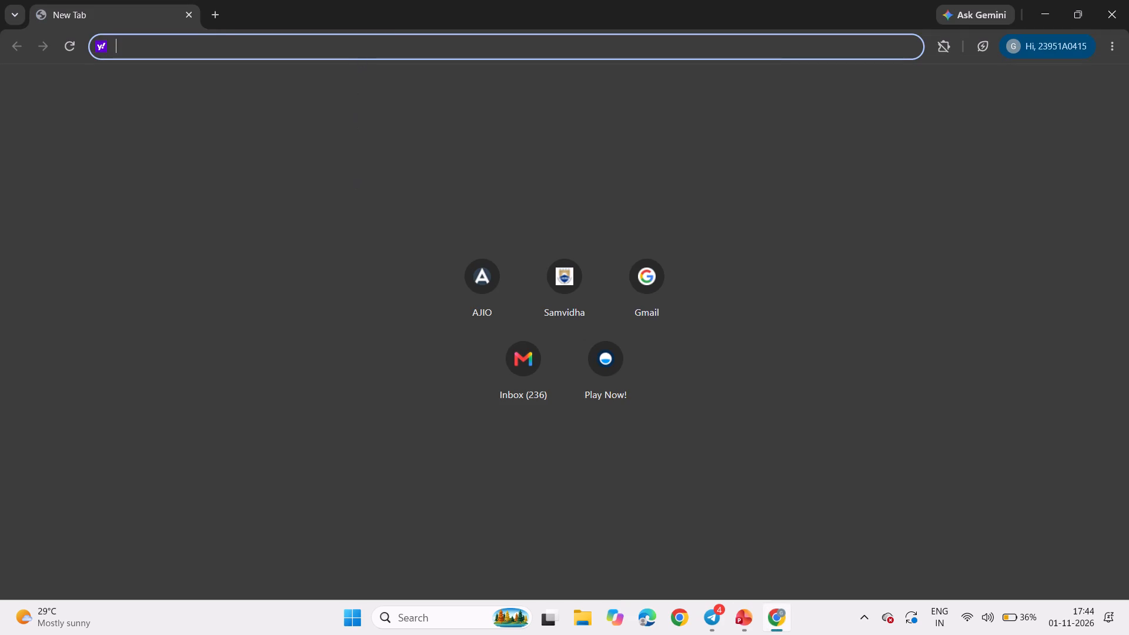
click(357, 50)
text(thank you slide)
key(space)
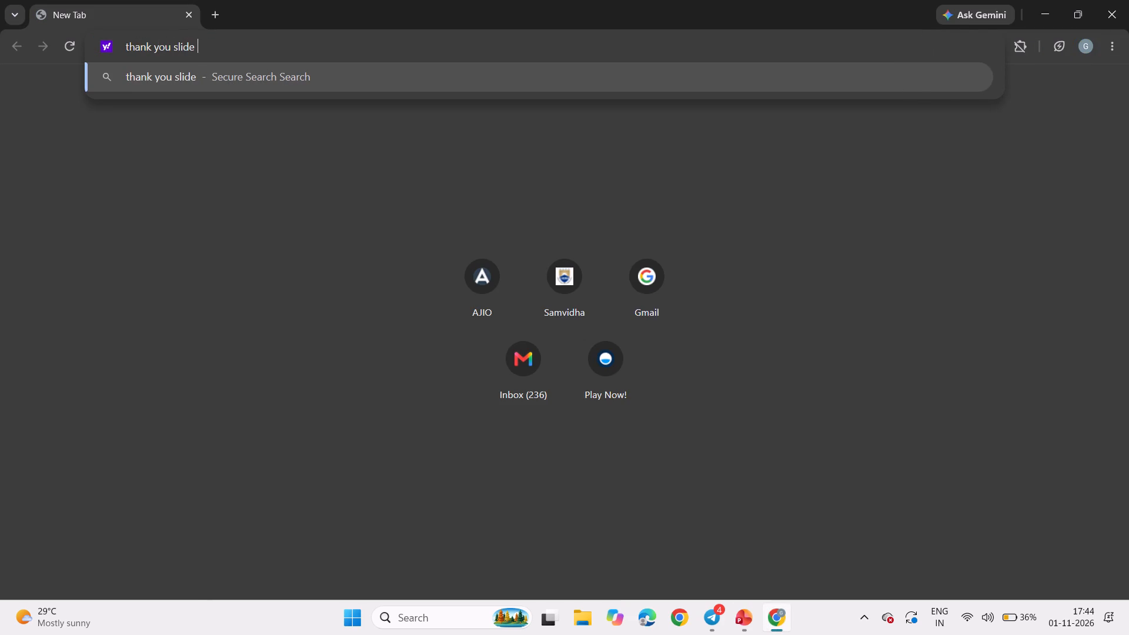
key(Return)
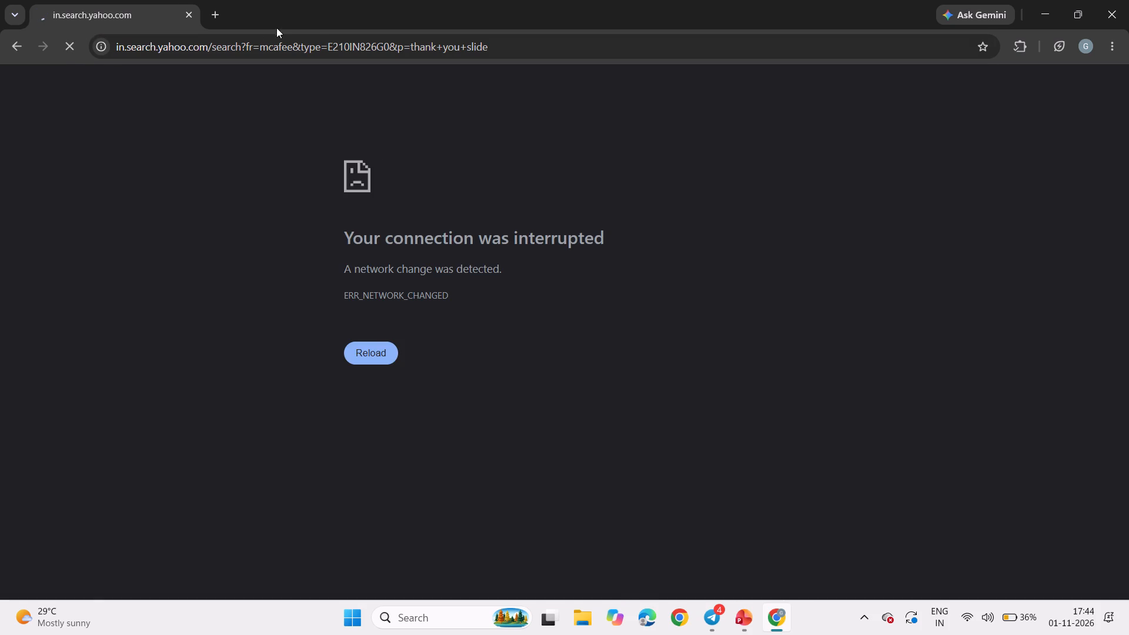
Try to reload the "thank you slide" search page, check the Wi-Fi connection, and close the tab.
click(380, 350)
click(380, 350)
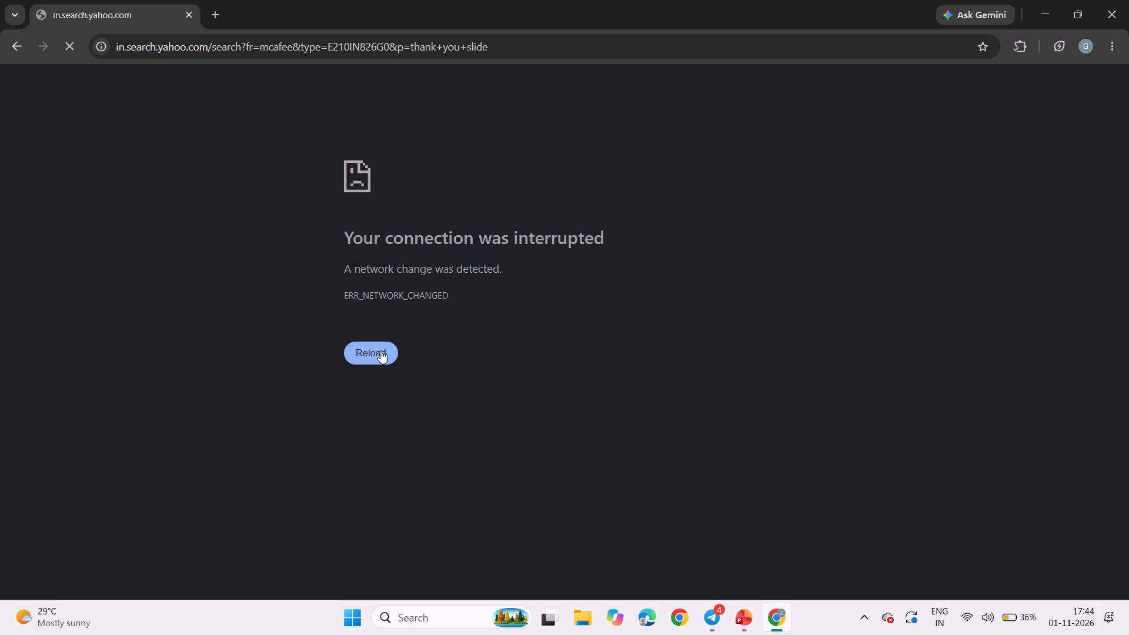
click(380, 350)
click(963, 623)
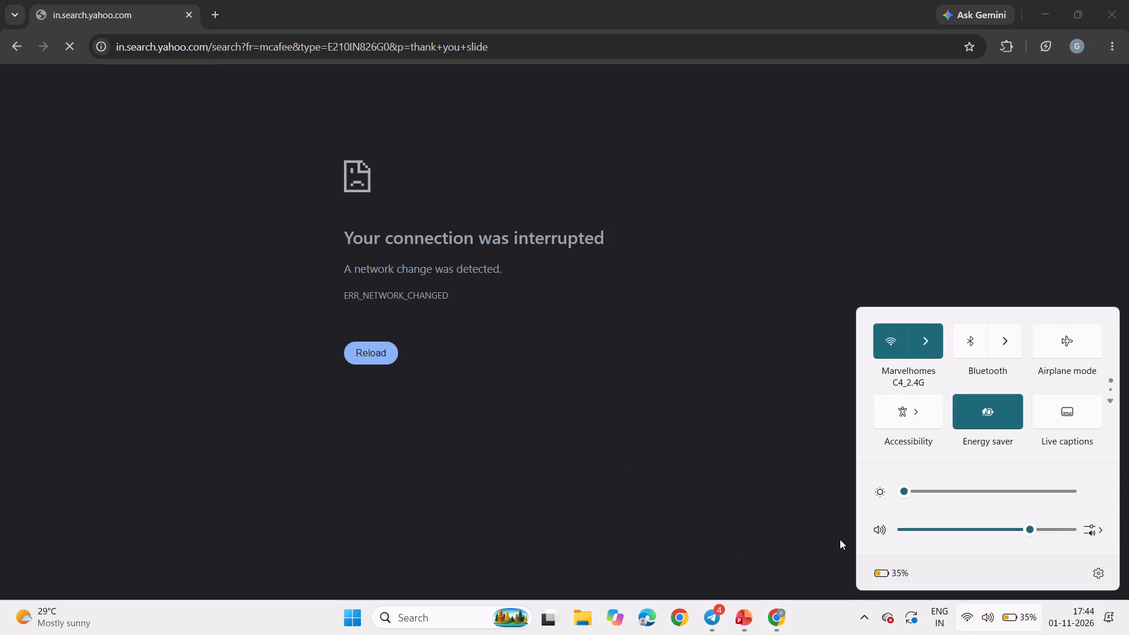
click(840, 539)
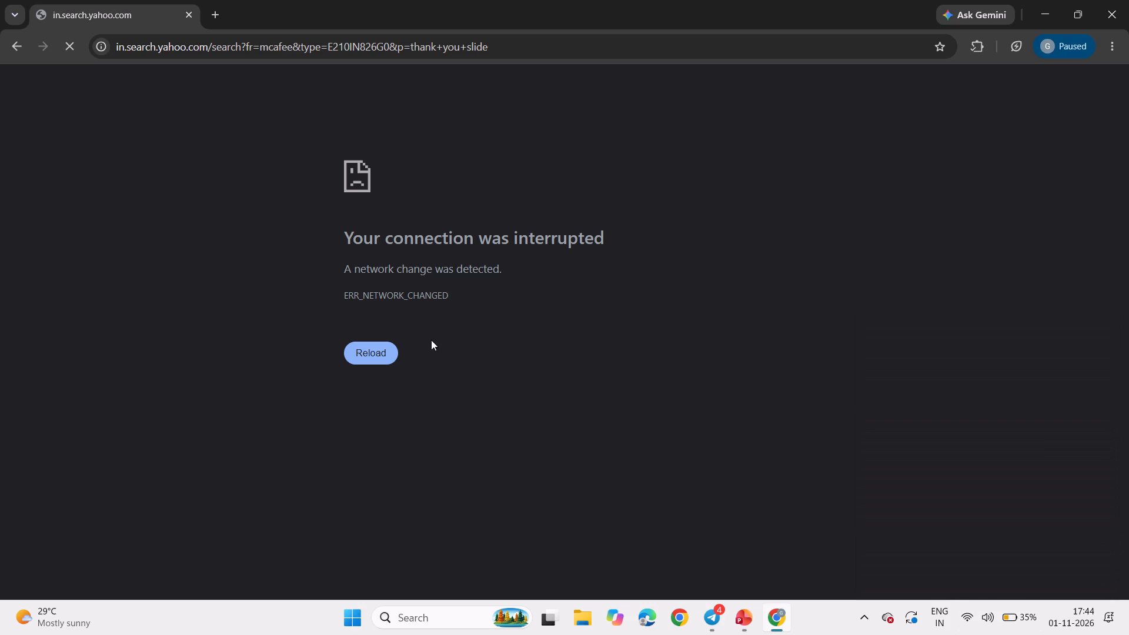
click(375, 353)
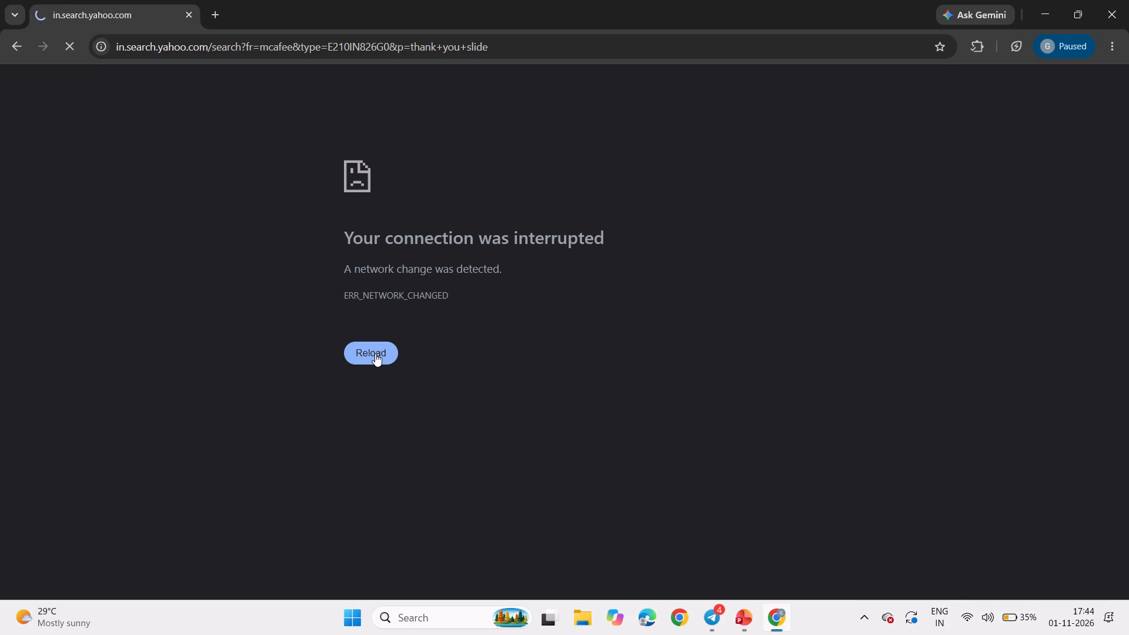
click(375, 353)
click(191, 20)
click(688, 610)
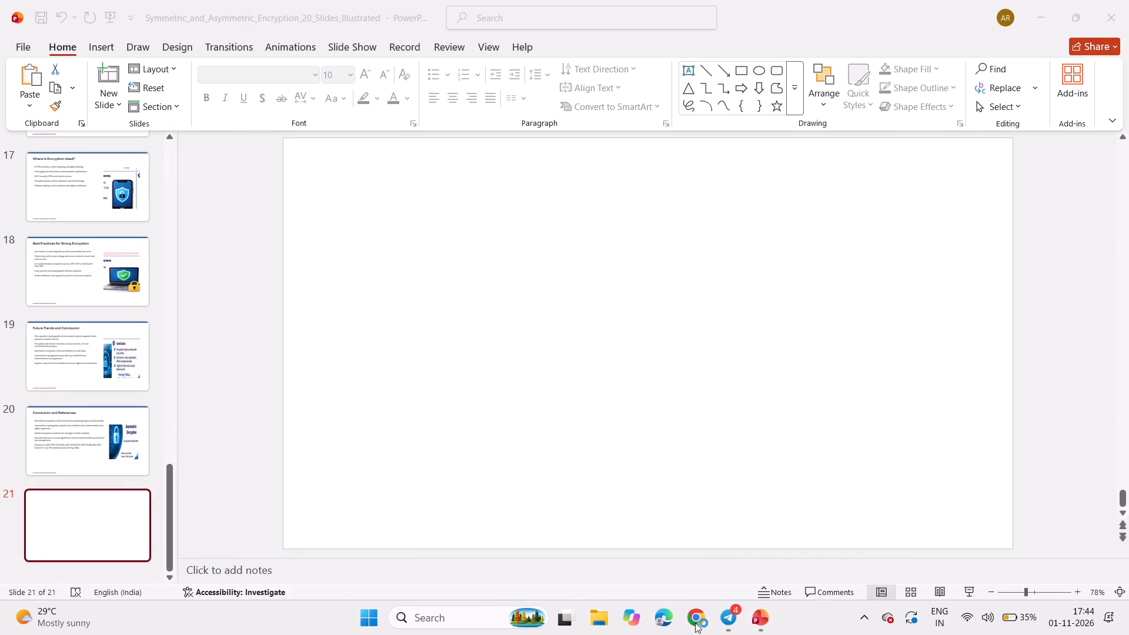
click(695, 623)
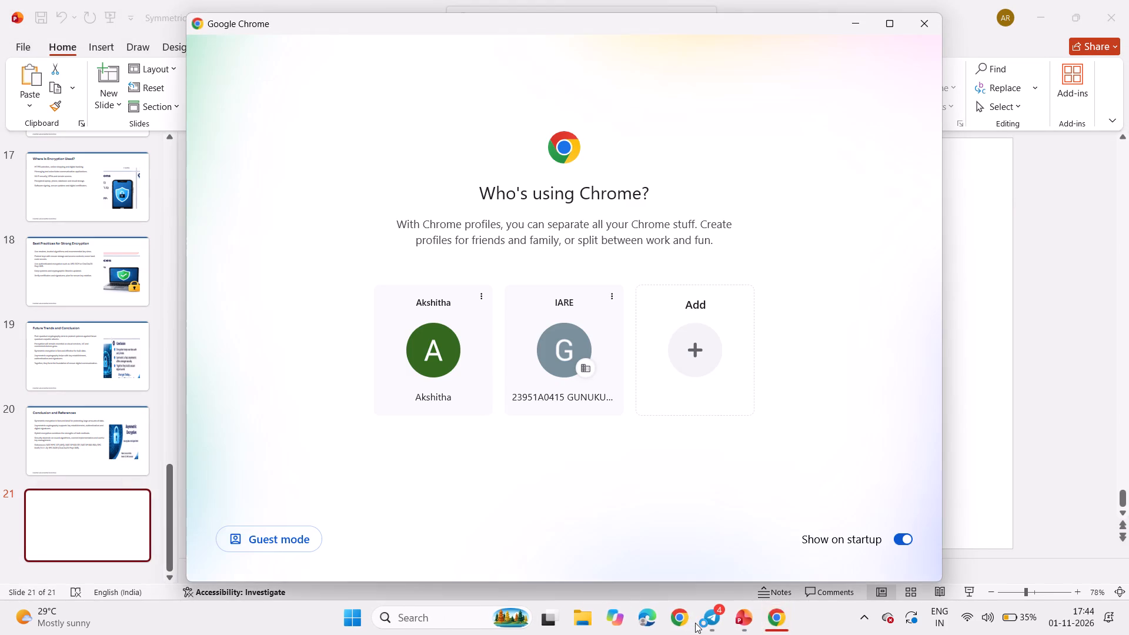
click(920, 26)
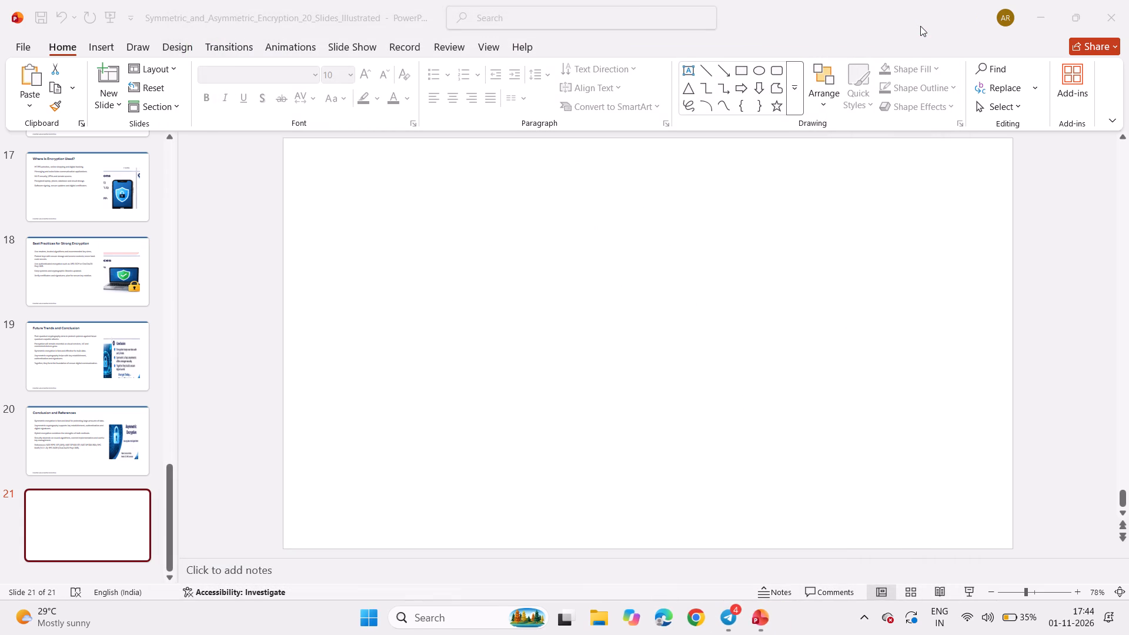
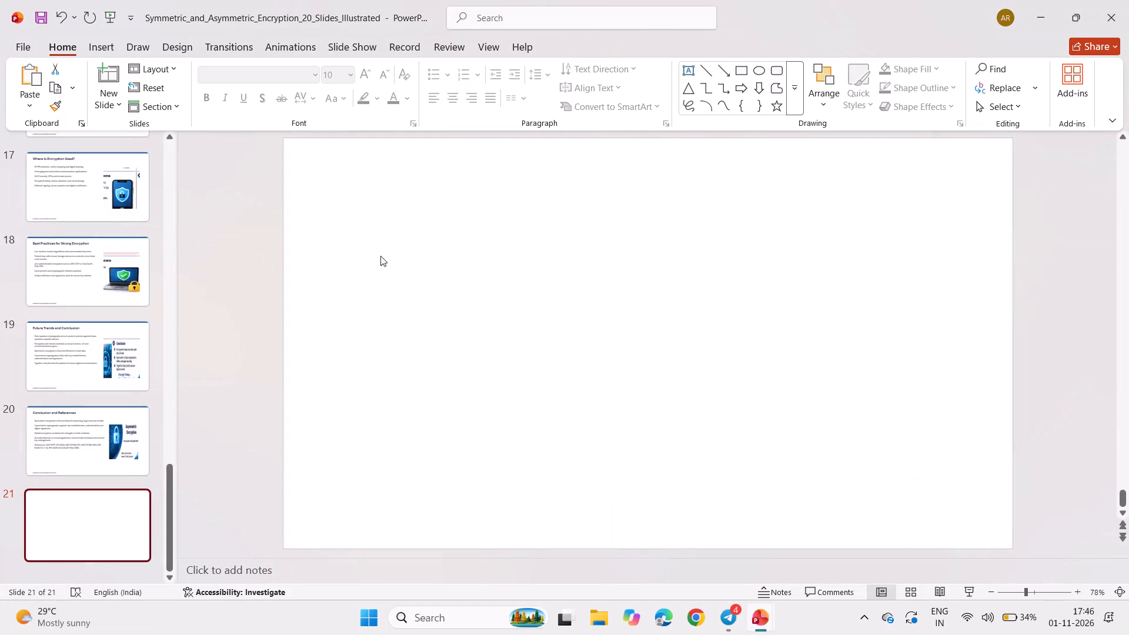
Insert the picture named "image" from this device's Pictures folder onto the blank slide 21.
click(113, 51)
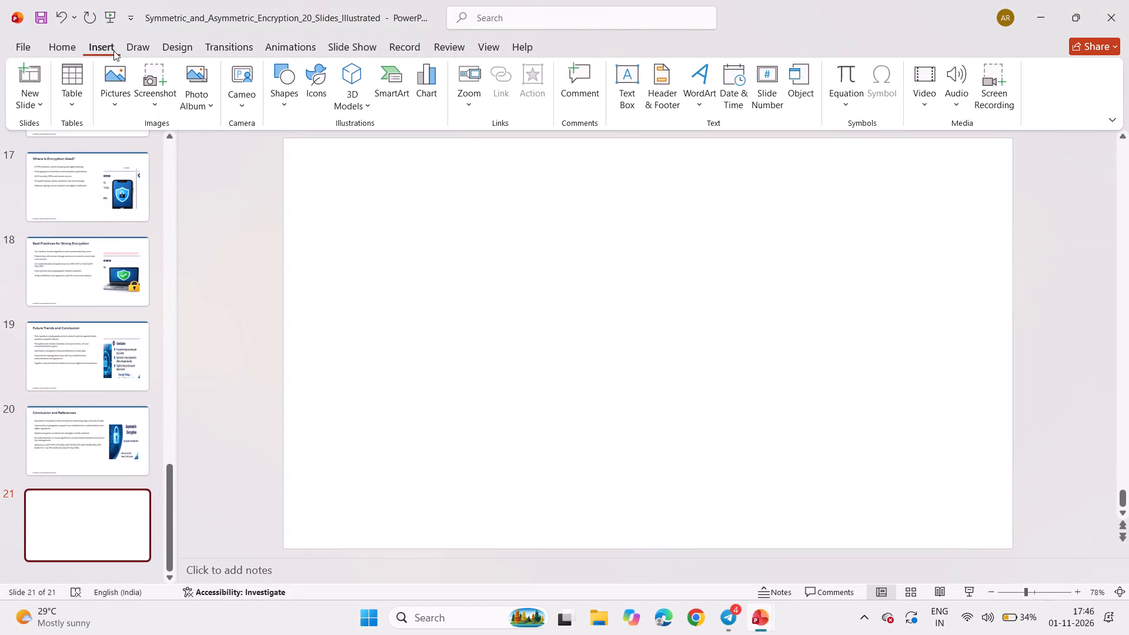
click(113, 78)
click(131, 149)
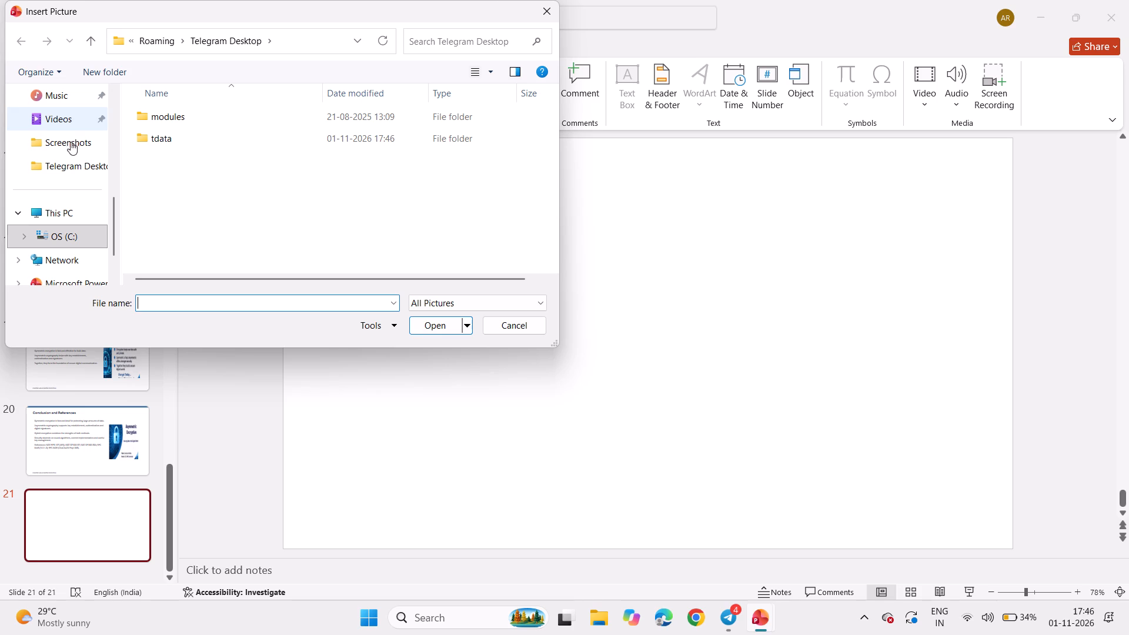
scroll(69, 158, up, 1)
click(76, 90)
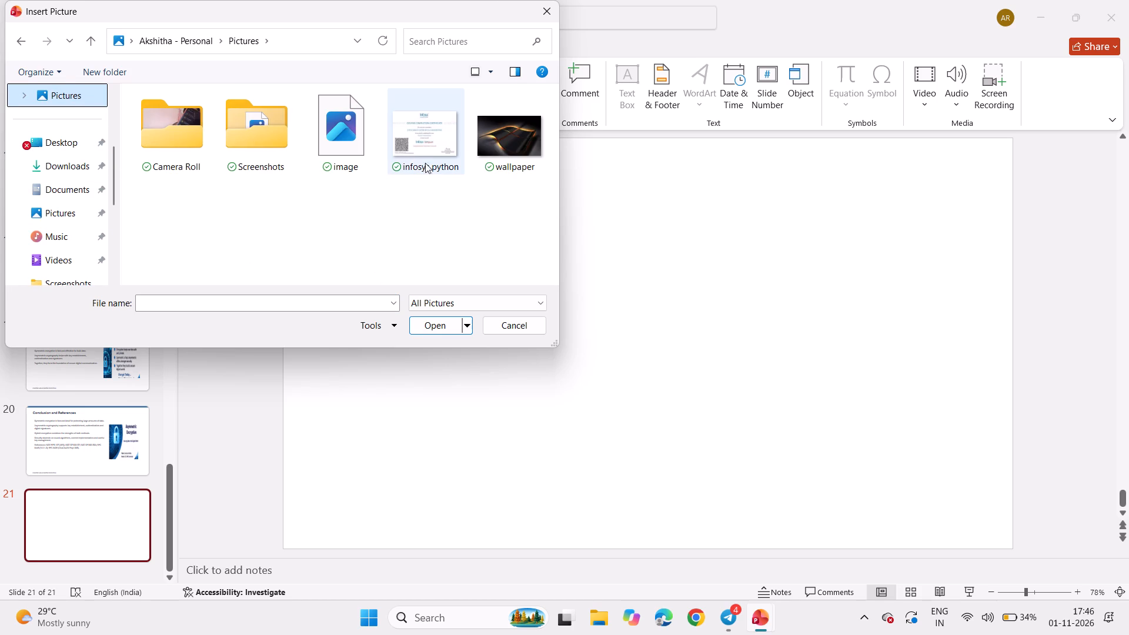
click(340, 152)
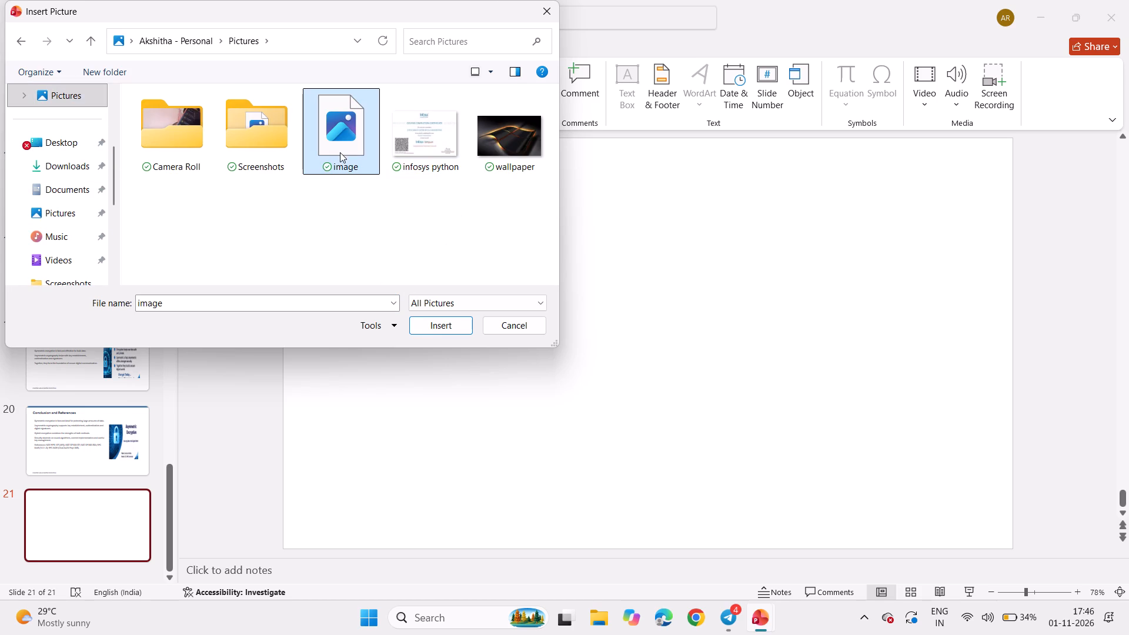
click(432, 330)
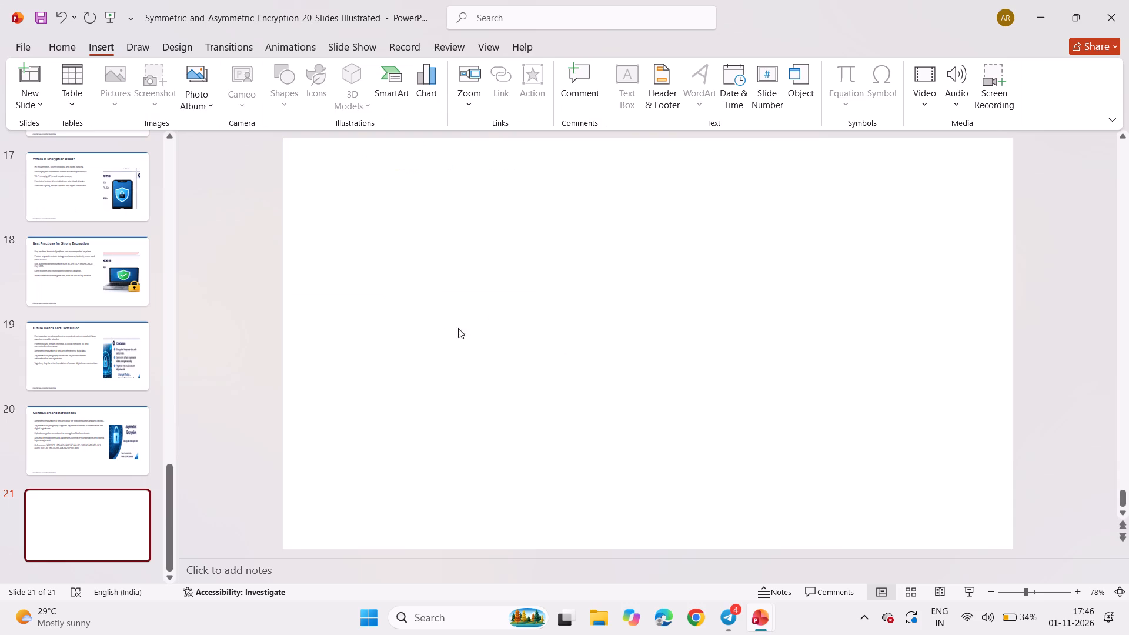
Enlarge the "Thank you!" picture on slide 21 to about 22.9 cm wide and 9.3 cm high, stretching it sideways and downward.
click(620, 329)
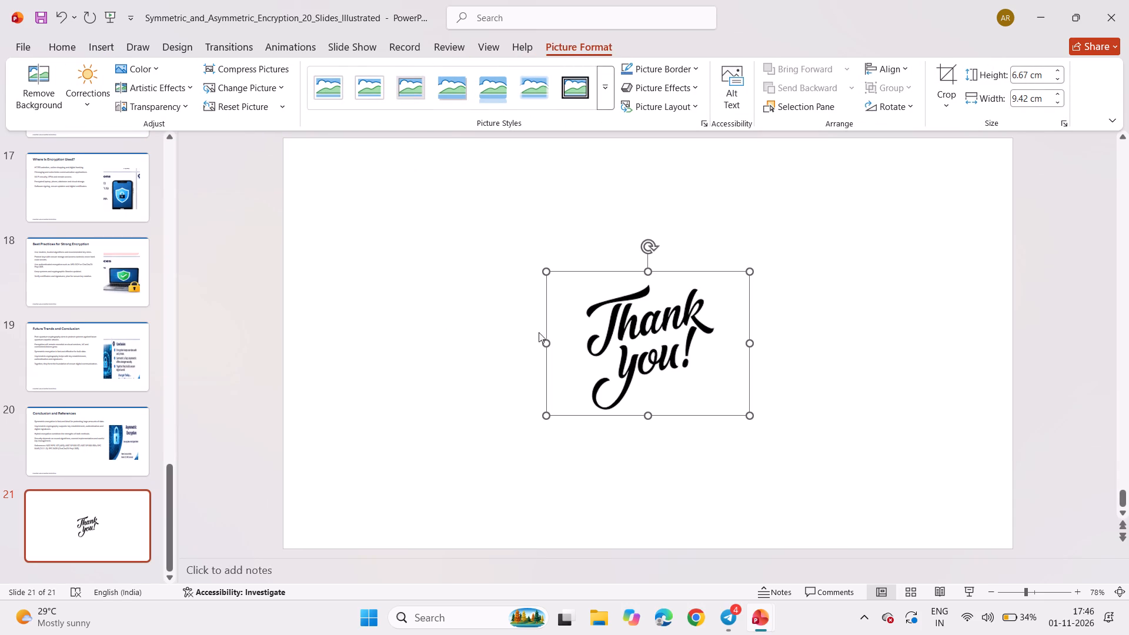
double_click(547, 339)
drag(547, 339, 390, 316)
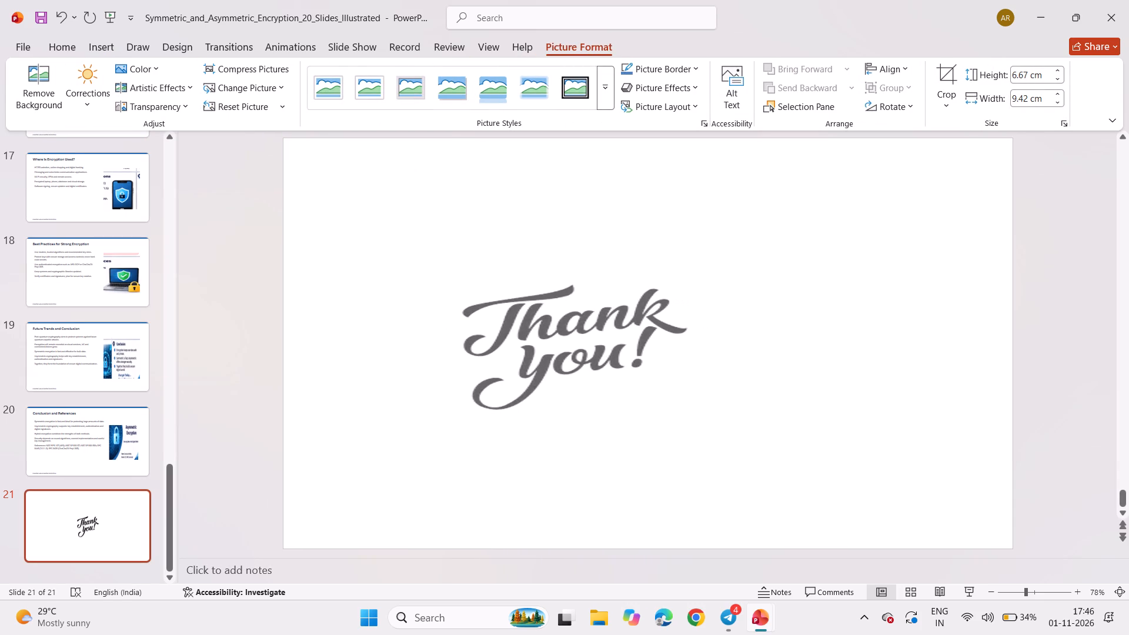
drag(390, 316, 389, 316)
drag(746, 345, 883, 344)
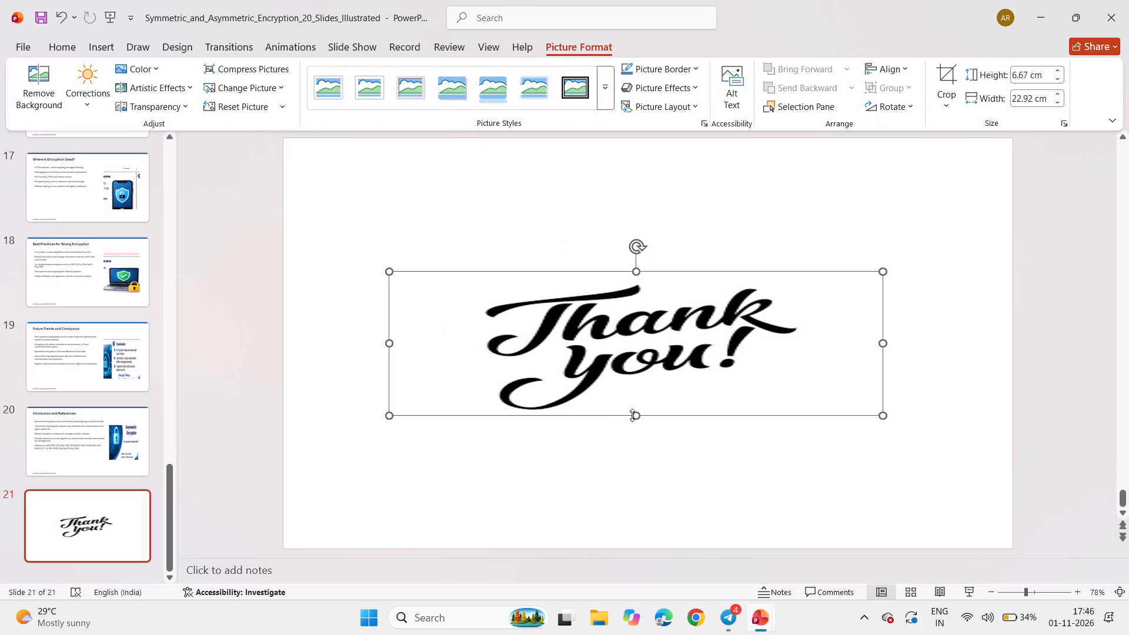
drag(638, 416, 639, 472)
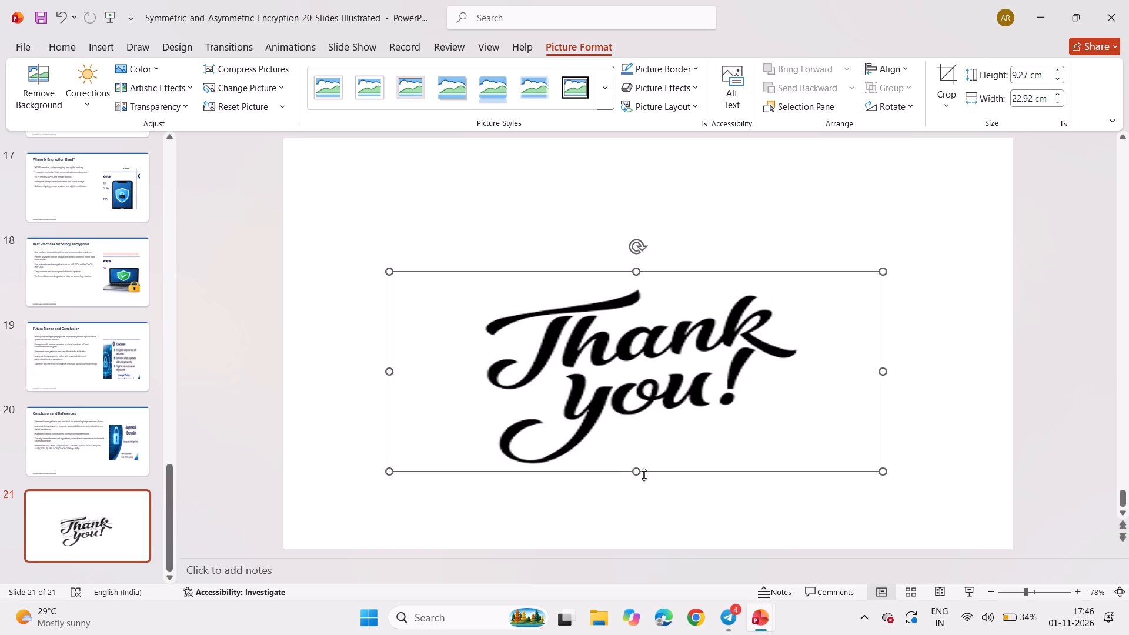
Deselect the thank-you picture and look back through the presentation's slides before saving.
click(738, 522)
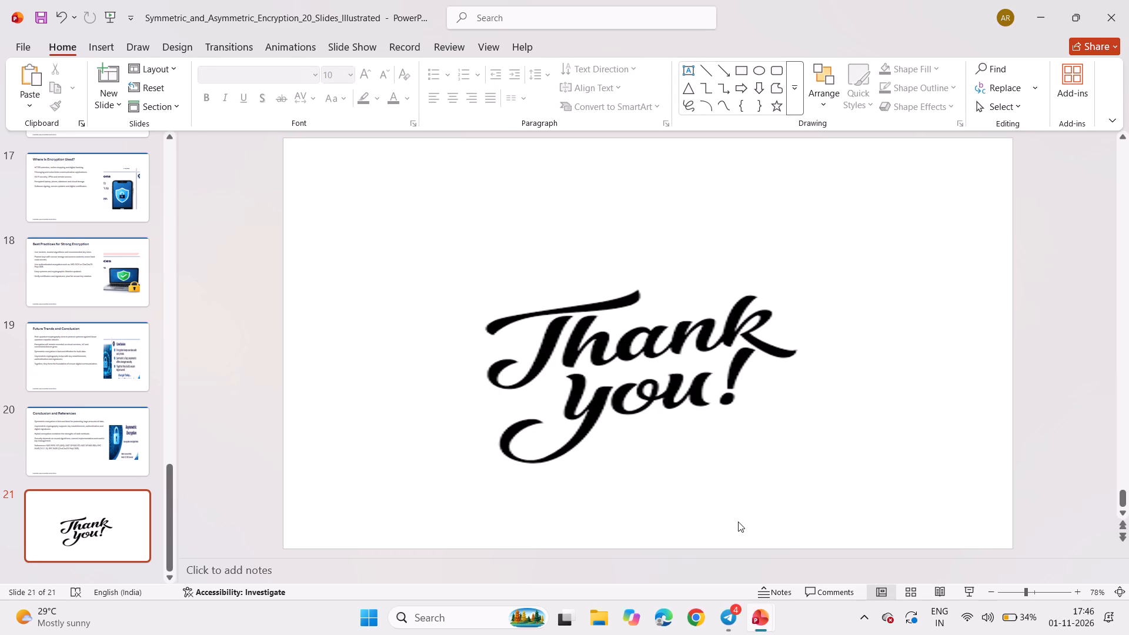
scroll(59, 379, up, 10)
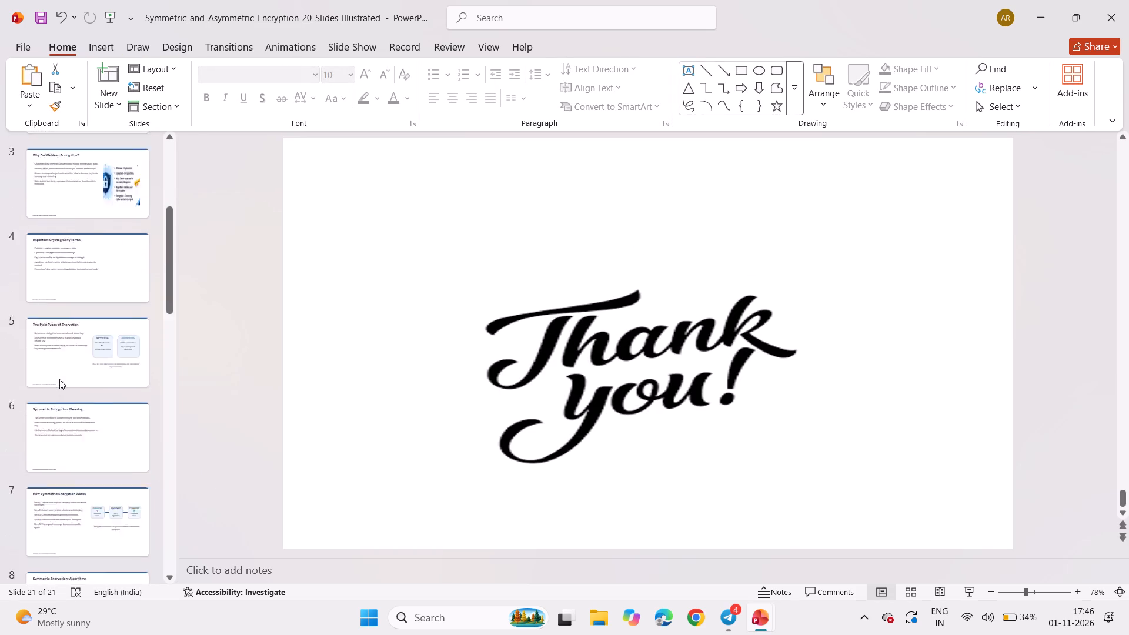
scroll(59, 379, up, 3)
scroll(59, 379, down, 5)
scroll(59, 379, up, 20)
scroll(59, 379, up, 20)
scroll(59, 379, up, 15)
scroll(59, 379, down, 20)
scroll(59, 379, down, 20)
scroll(59, 379, down, 20)
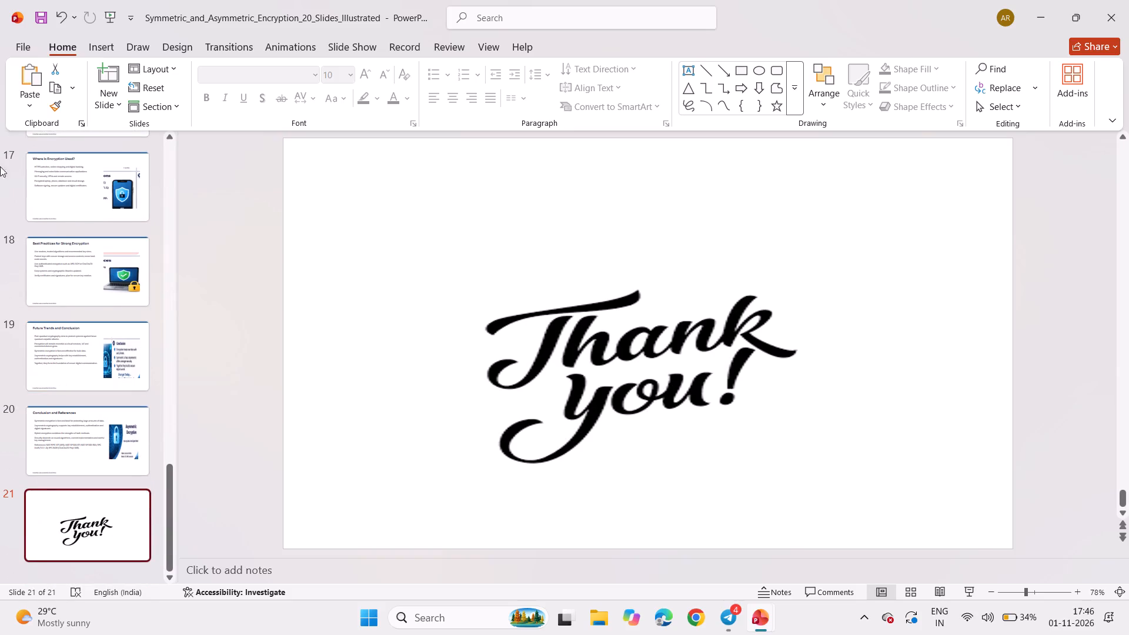
Bring up the Save As locations for the finished encryption presentation.
click(28, 50)
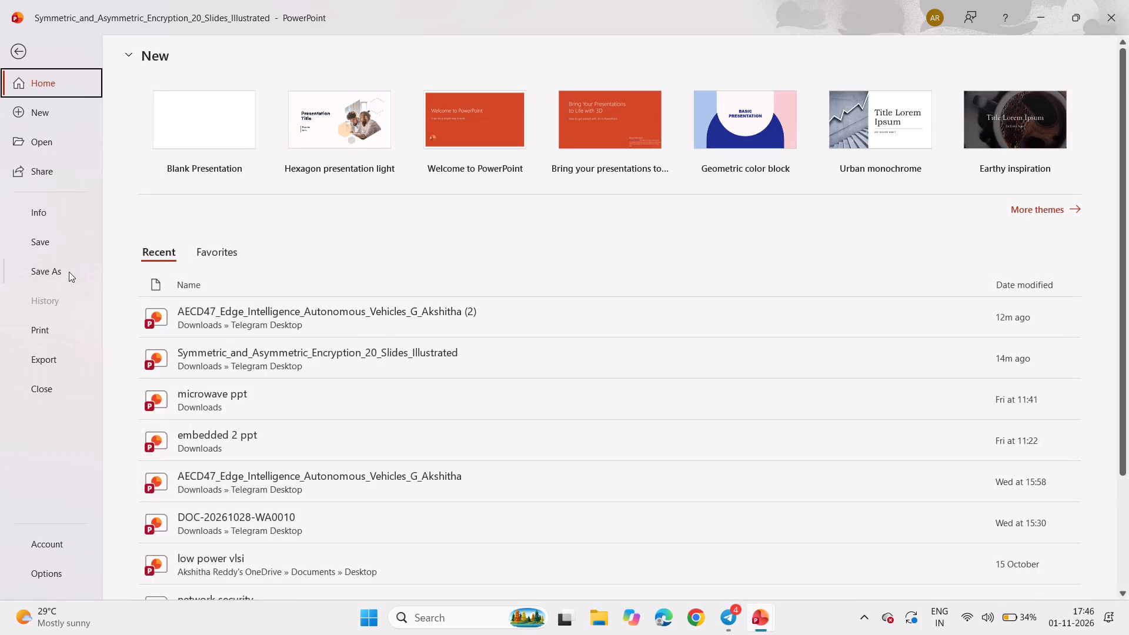
click(69, 272)
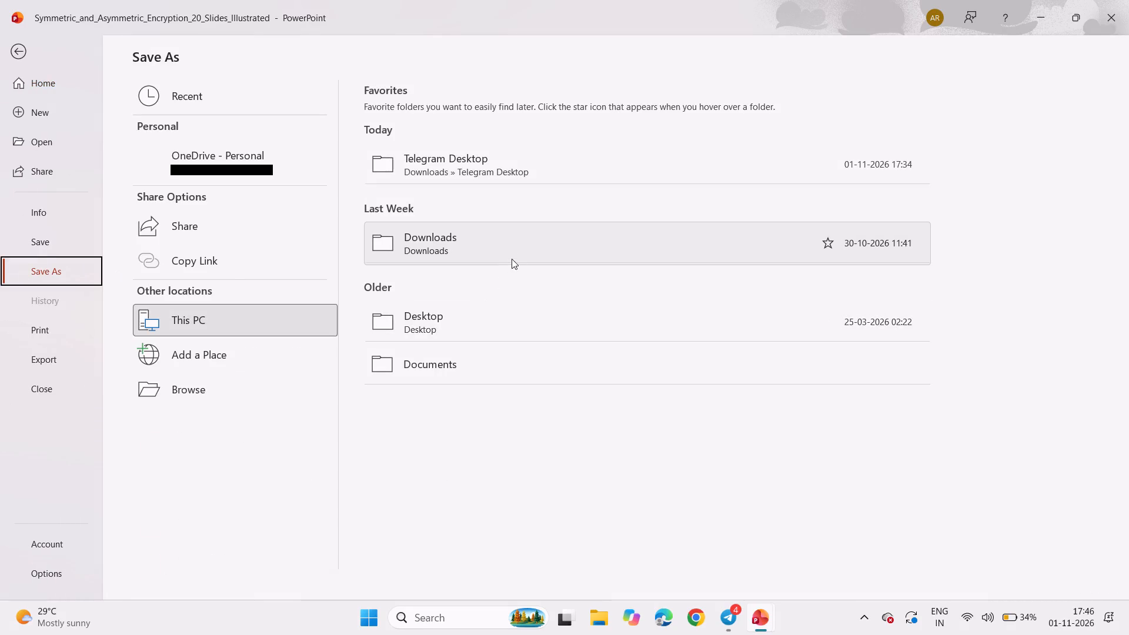
Save the presentation in the Downloads folder as a PowerPoint Presentation named "encryption ppt".
click(515, 254)
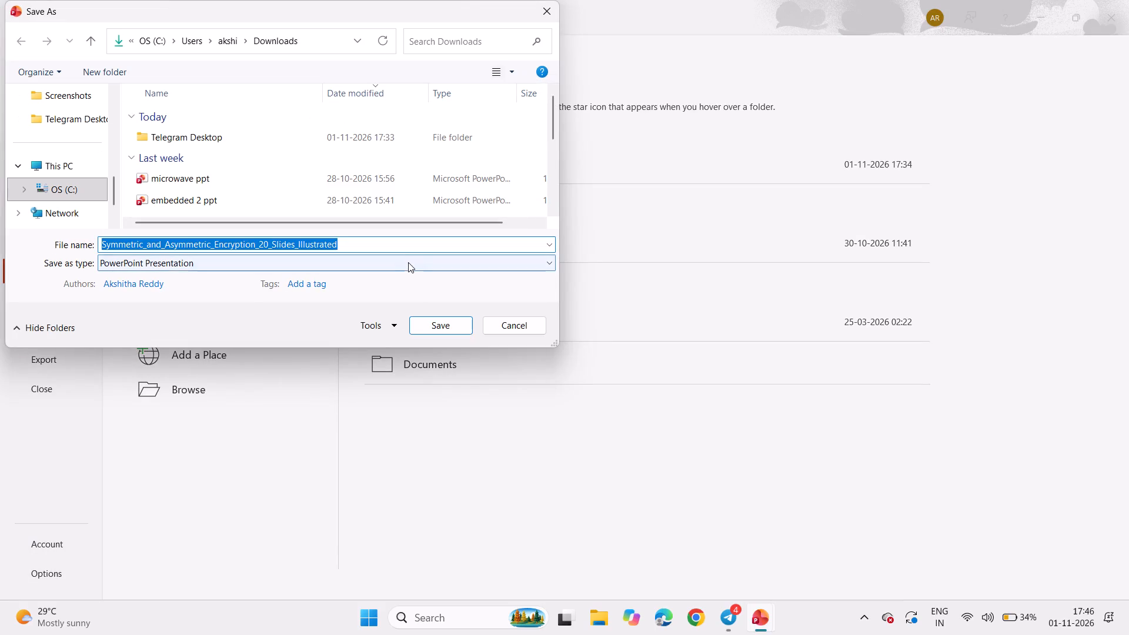
key(BackSpace)
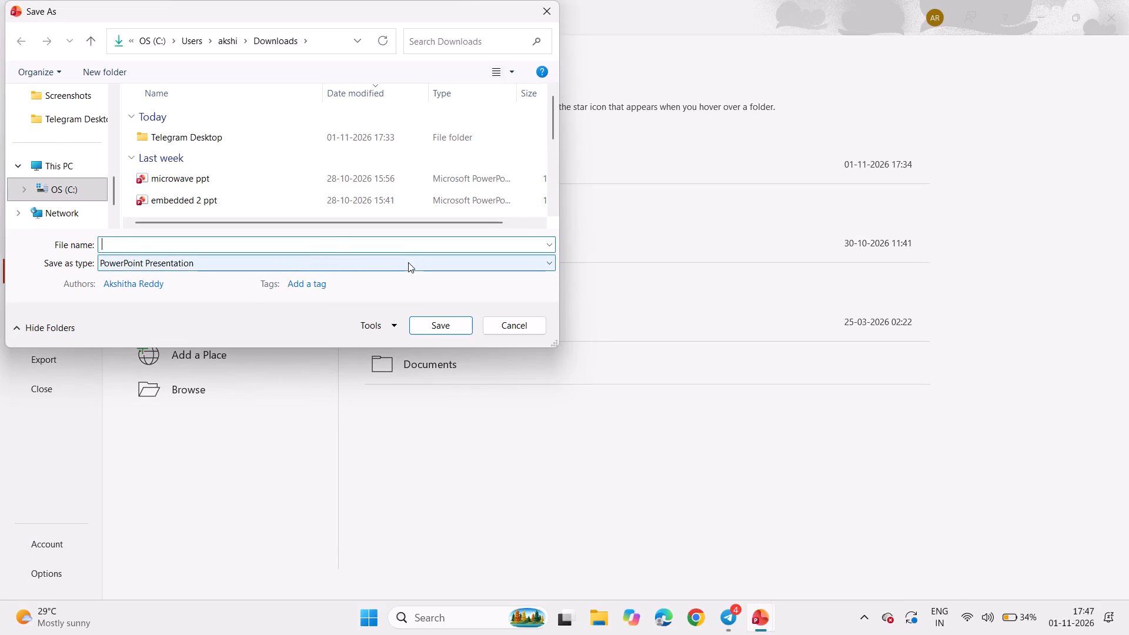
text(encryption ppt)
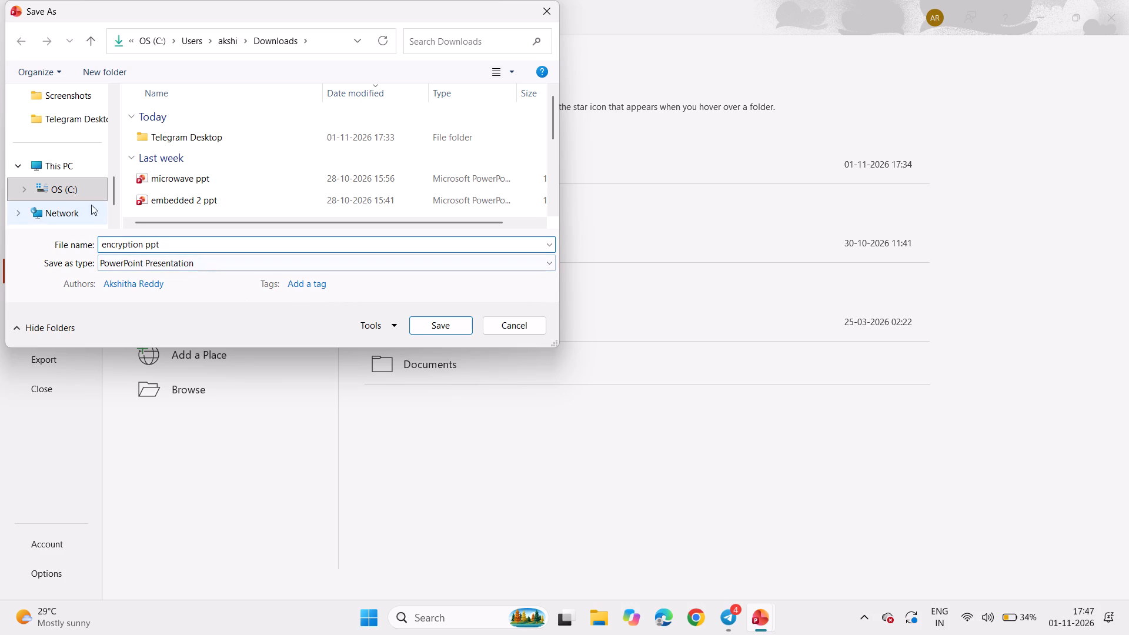
scroll(76, 193, down, 1)
scroll(76, 193, up, 3)
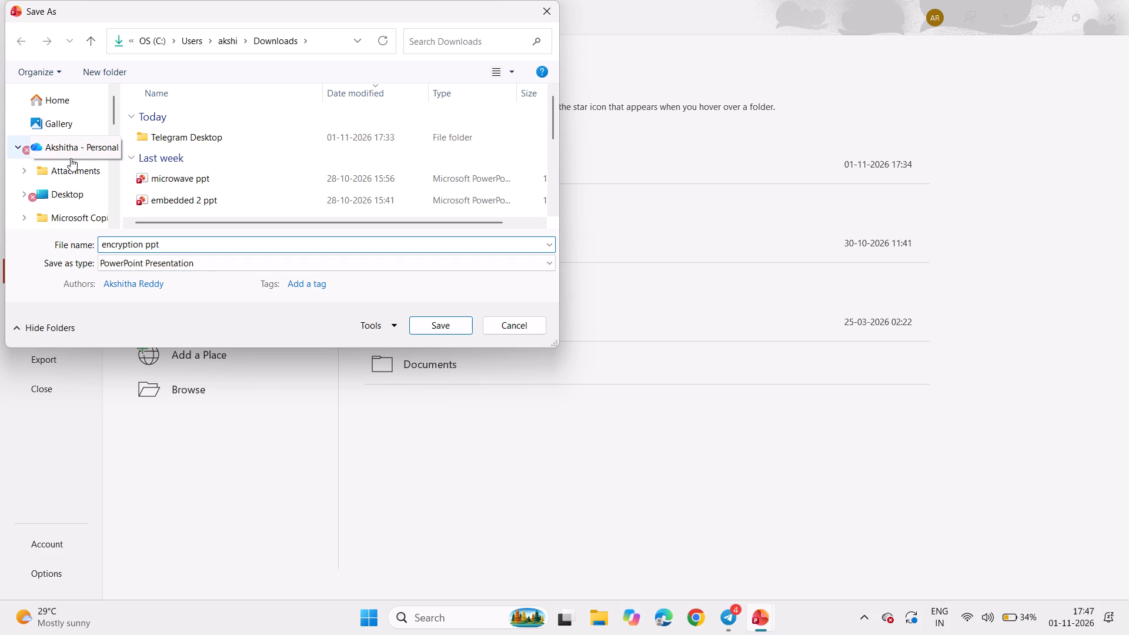
scroll(71, 158, down, 1)
click(71, 158)
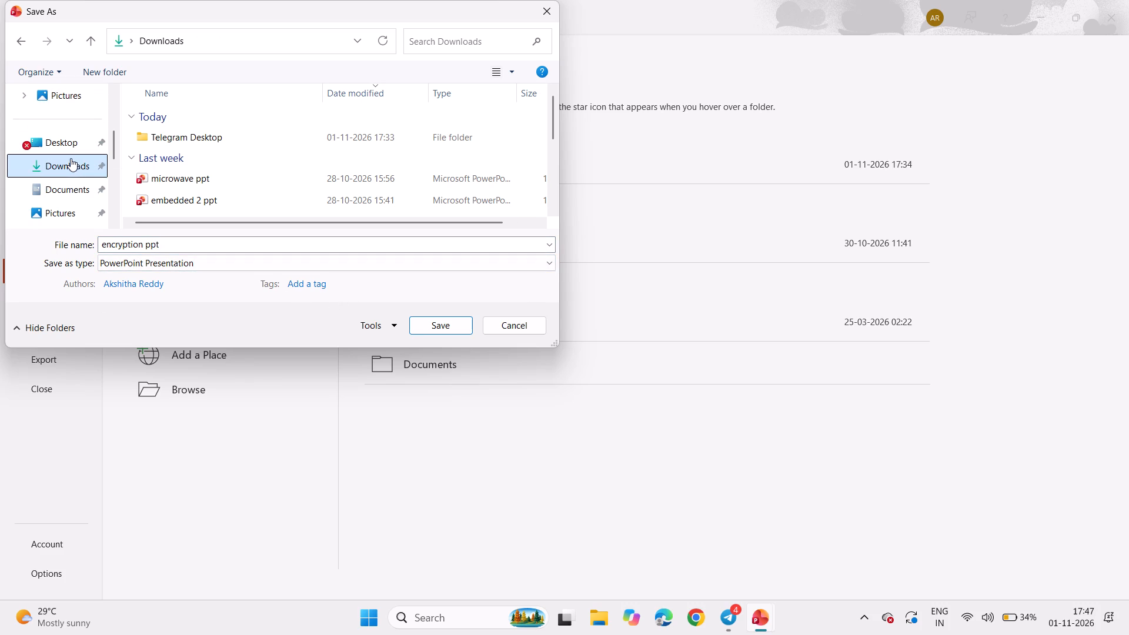
click(436, 333)
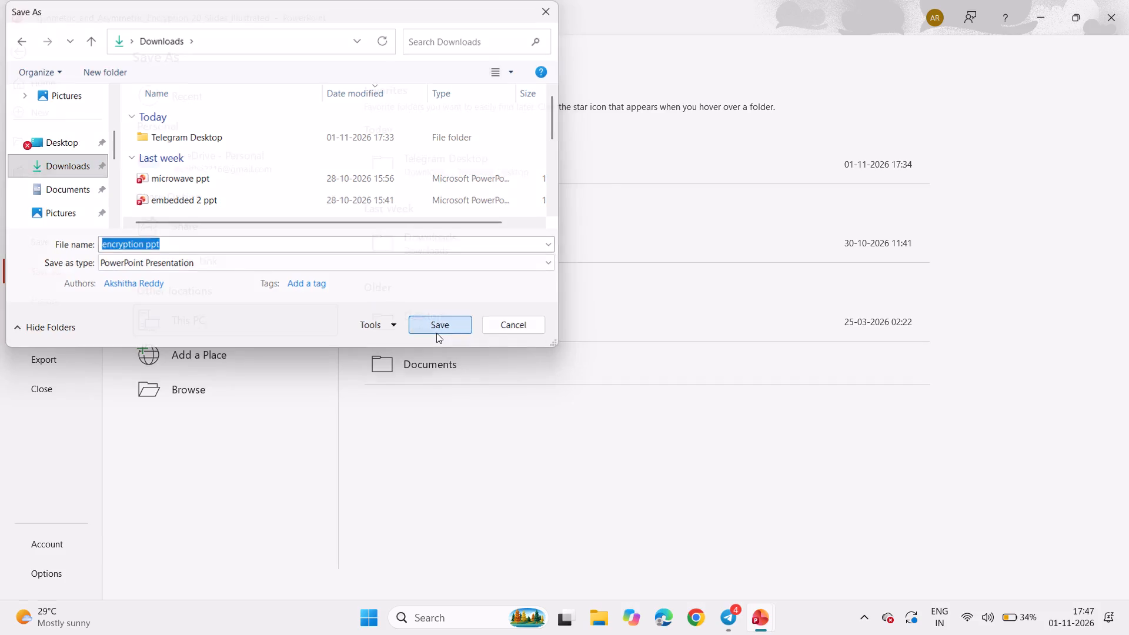